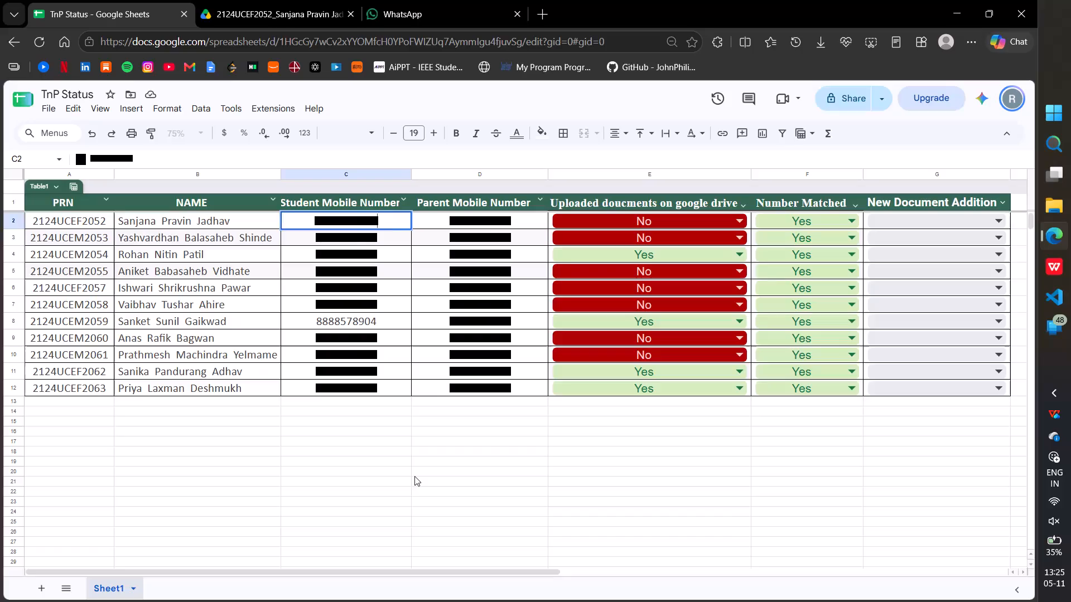
Commit and save the student mobile number entry in cell C2.
key("ctrl+s")
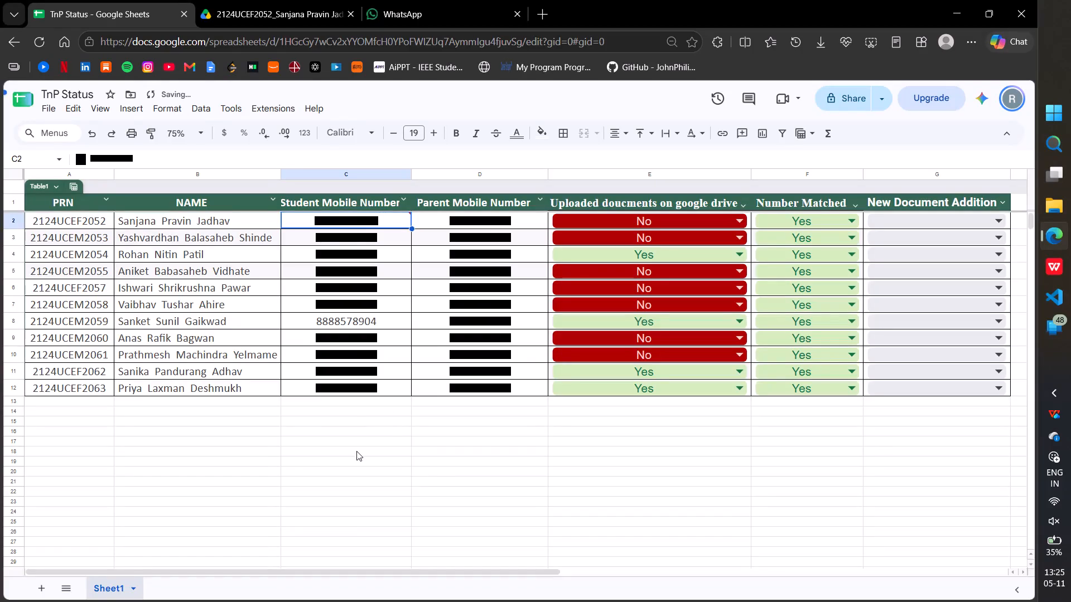
left_click(356, 451)
left_click(325, 402)
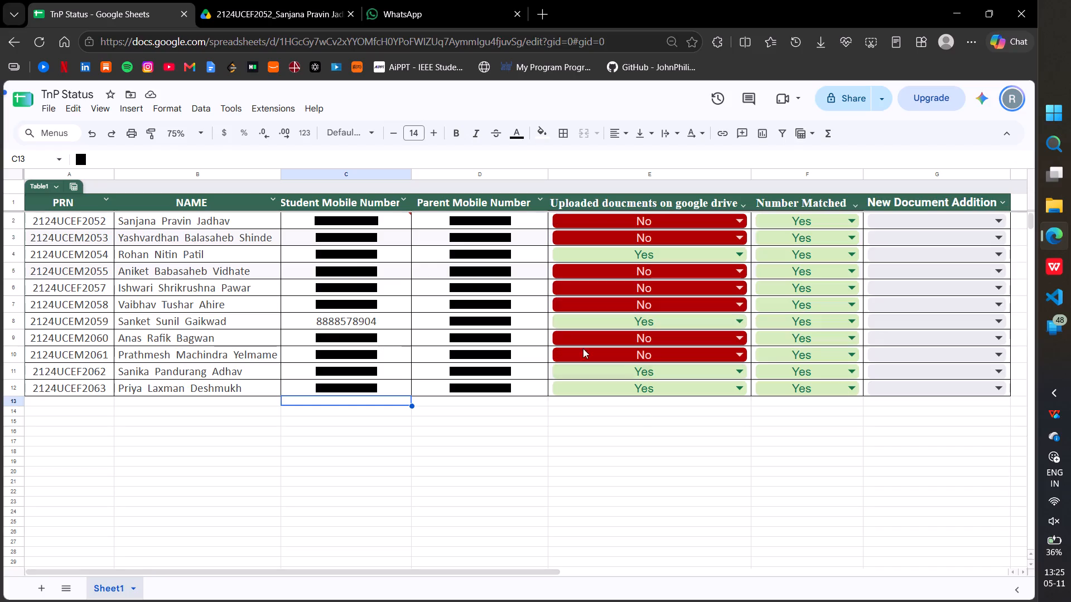
Enter the remark "Student number updated!" in cell H2, beside the New Document Addition column.
left_click_drag(539, 571, 625, 562)
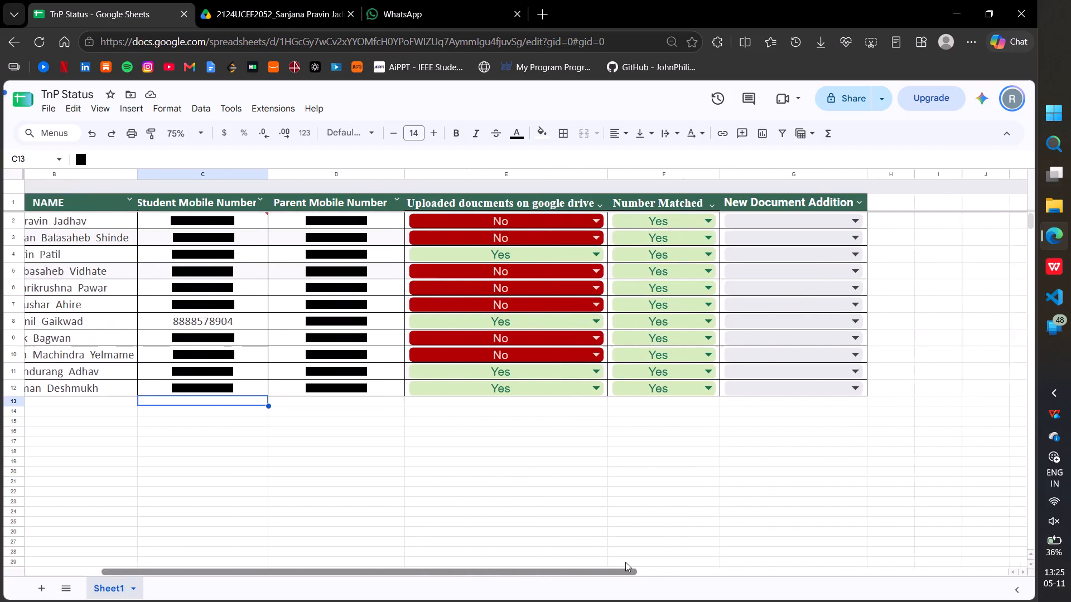
left_click_drag(625, 562, 643, 563)
double_click(845, 224)
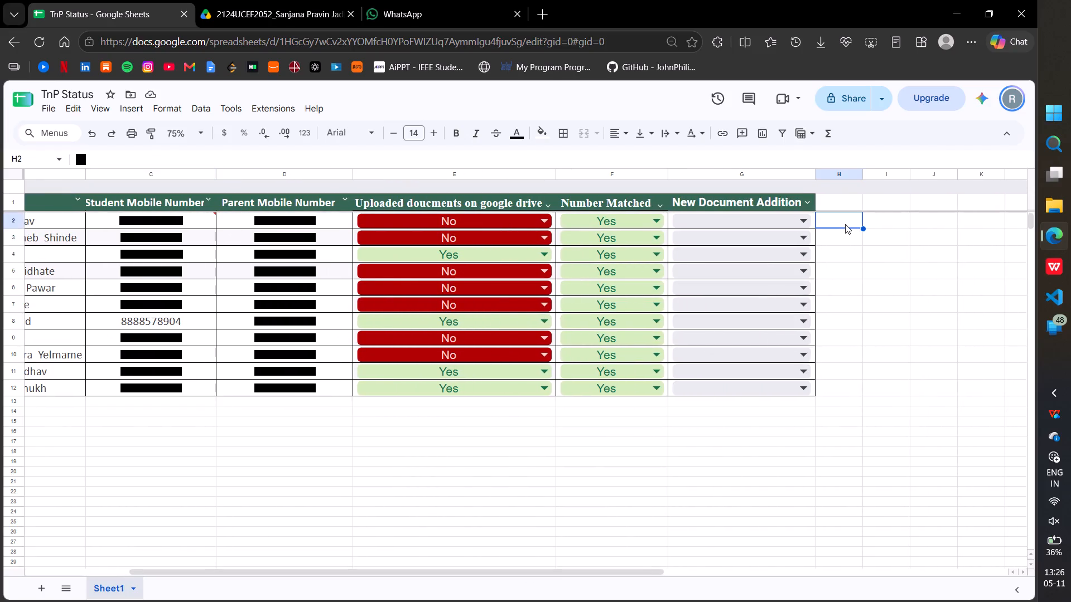
key("s")
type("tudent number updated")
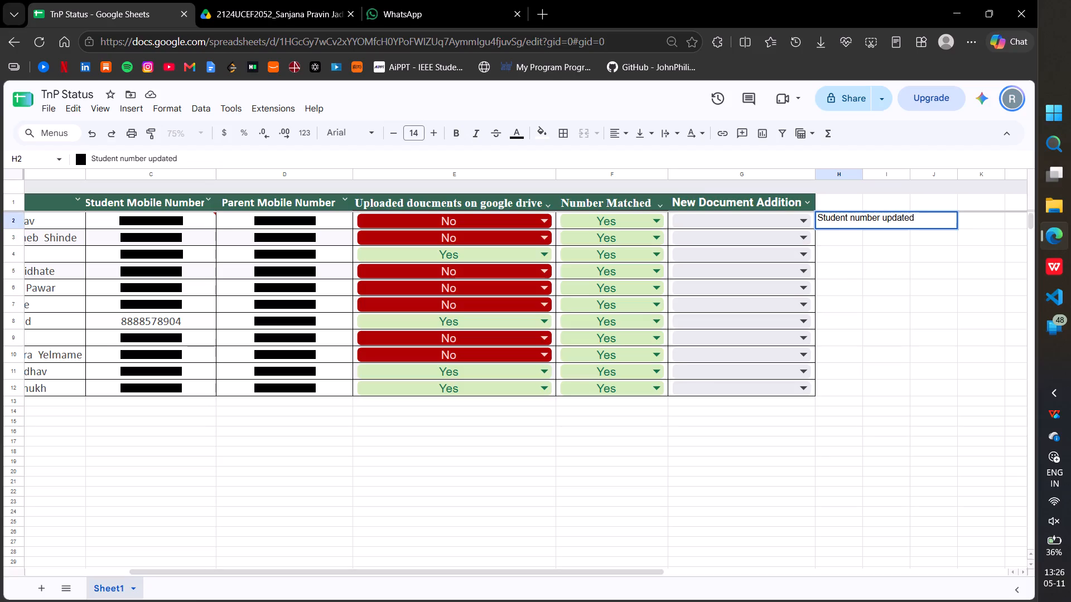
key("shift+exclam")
Commit the remark entry in cell H2 and move the selection to empty cell D20 below the table.
scroll(741, 188, "right", 6)
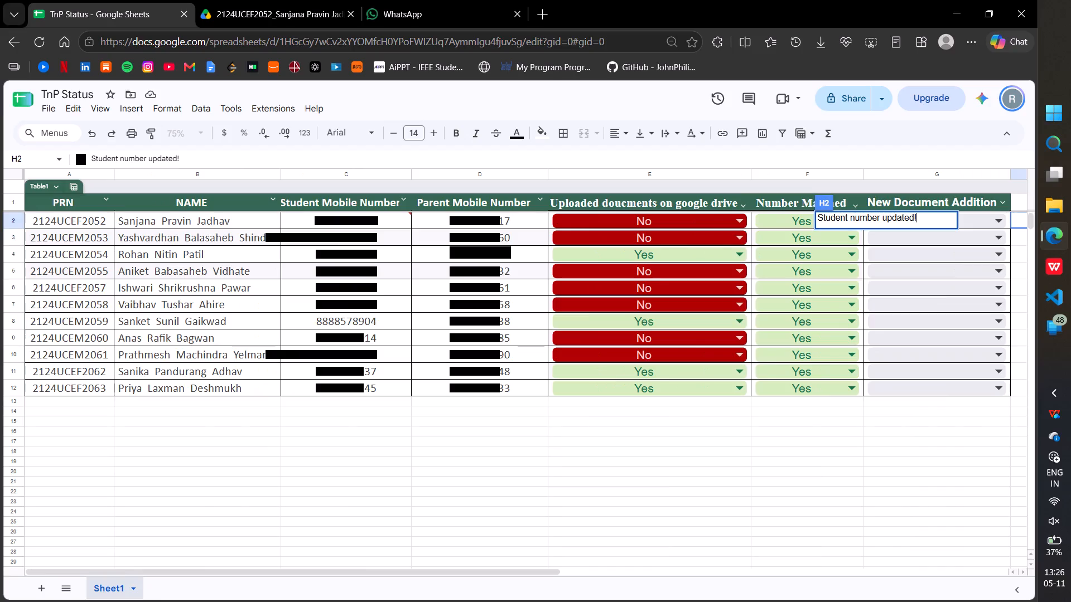
triple_click(539, 472)
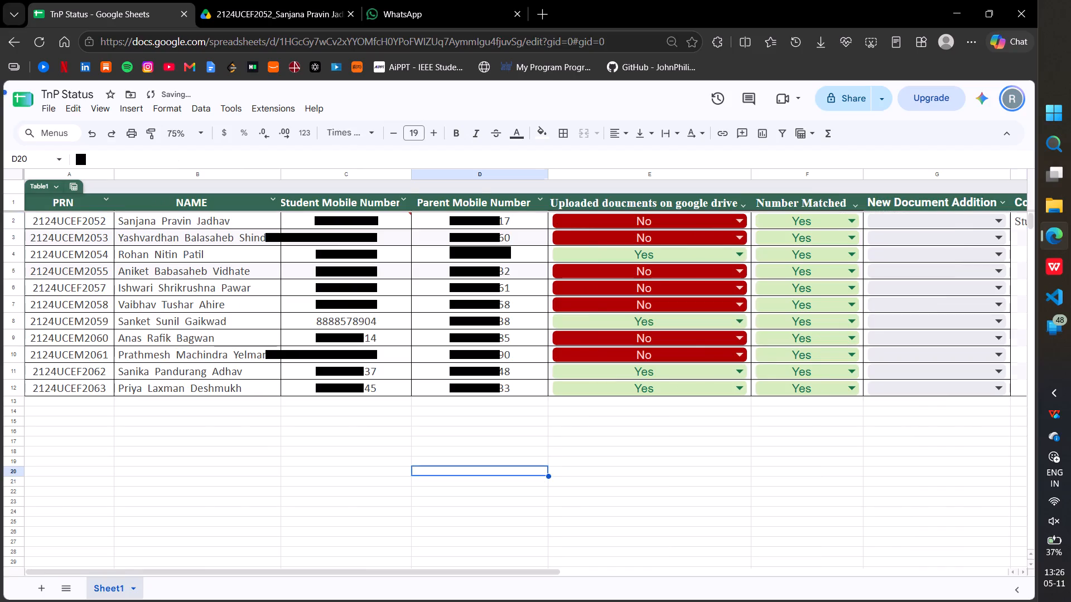
left_click(539, 472)
scroll(345, 415, "left", 1)
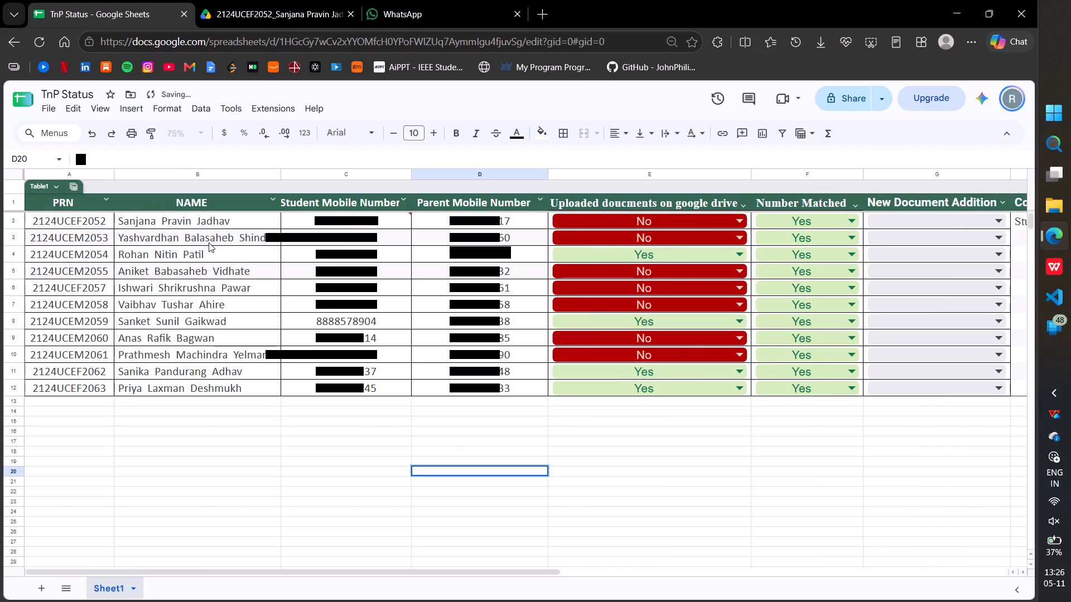
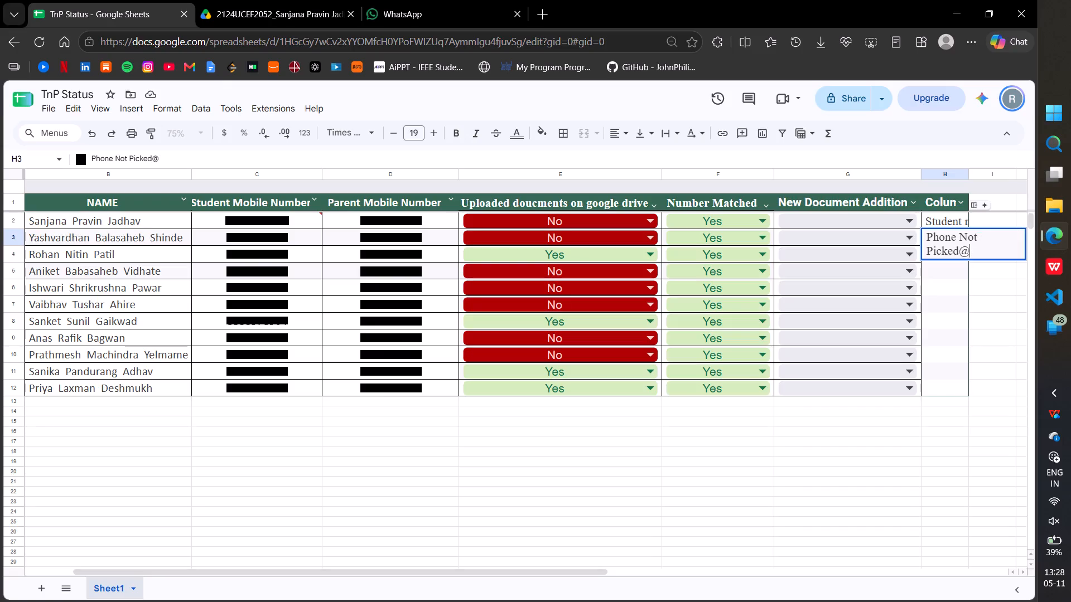
Finish the remark in cell H3 with an exclamation mark, reading "Phone Not Picked!".
key("shift+exclam")
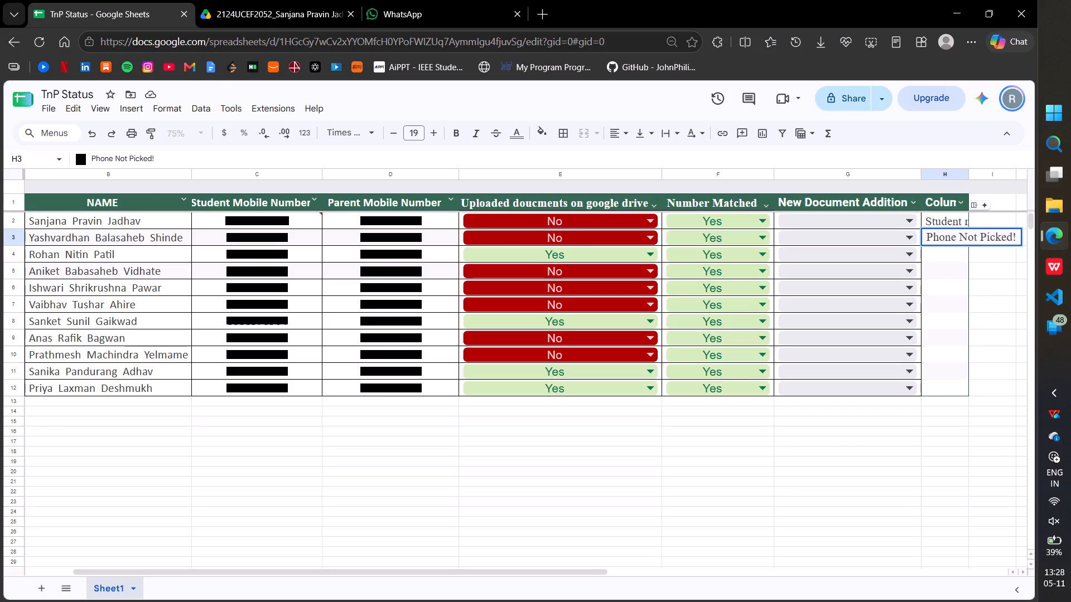
Widen column H, beside New Document Addition, enough to show the full remarks and its header.
left_click_drag(969, 178, 1019, 178)
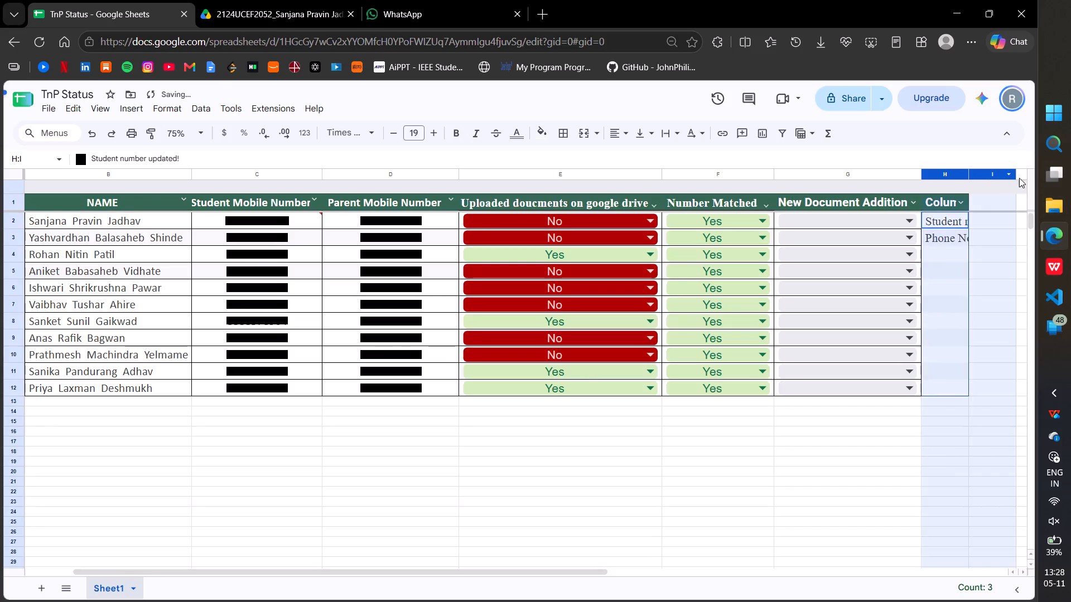
left_click_drag(1019, 178, 1031, 179)
left_click(880, 323)
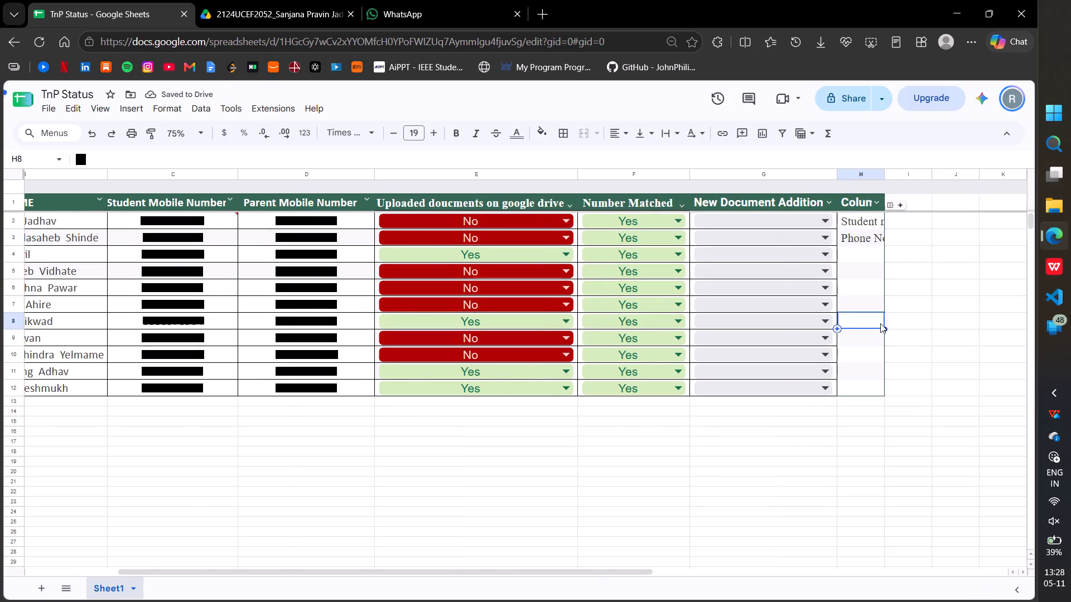
left_click_drag(884, 174, 1001, 169)
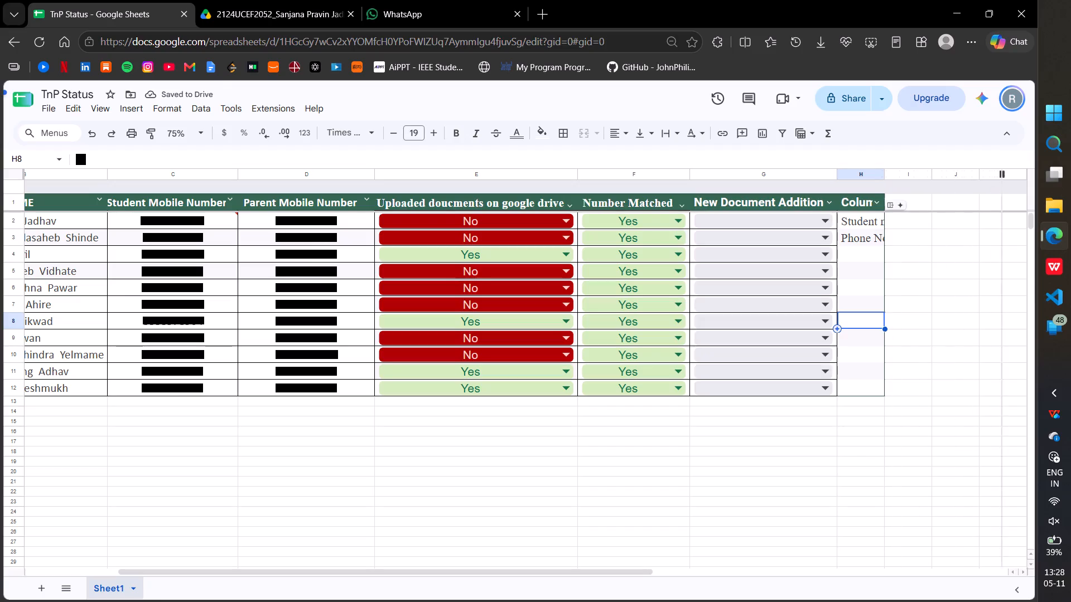
left_click_drag(1001, 169, 1027, 164)
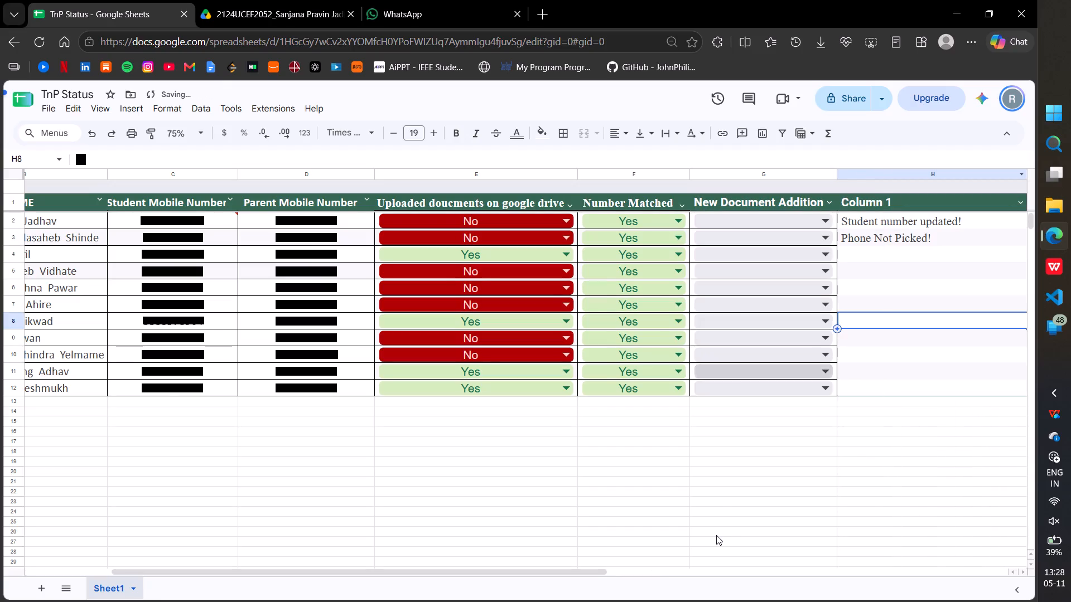
left_click(716, 535)
Clear the placeholder header text of the remarks column in cell H1.
double_click(867, 201)
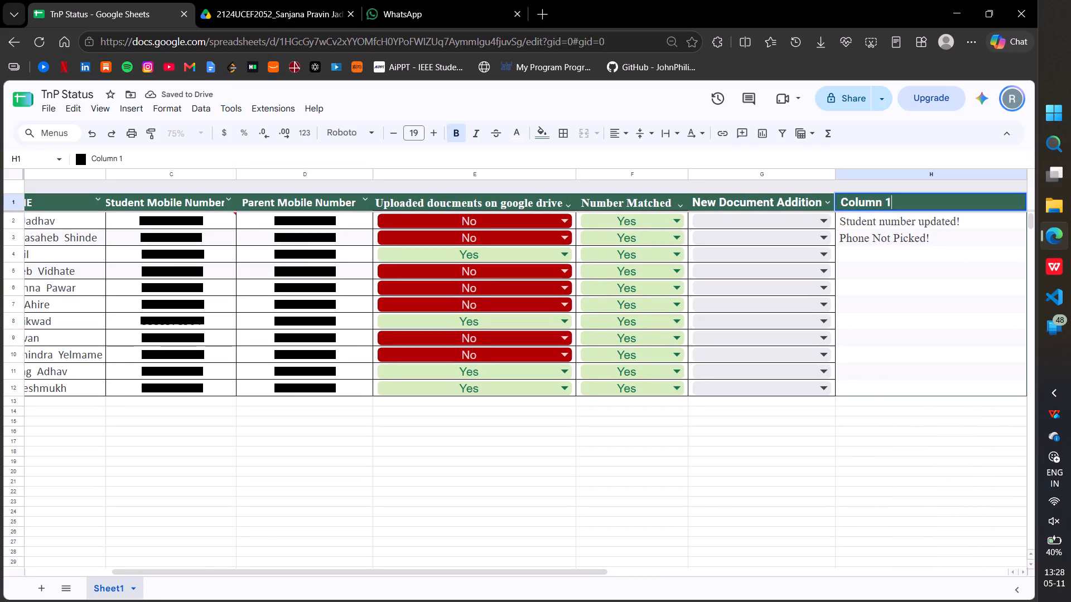
key("ctrl+a")
key("BackSpace")
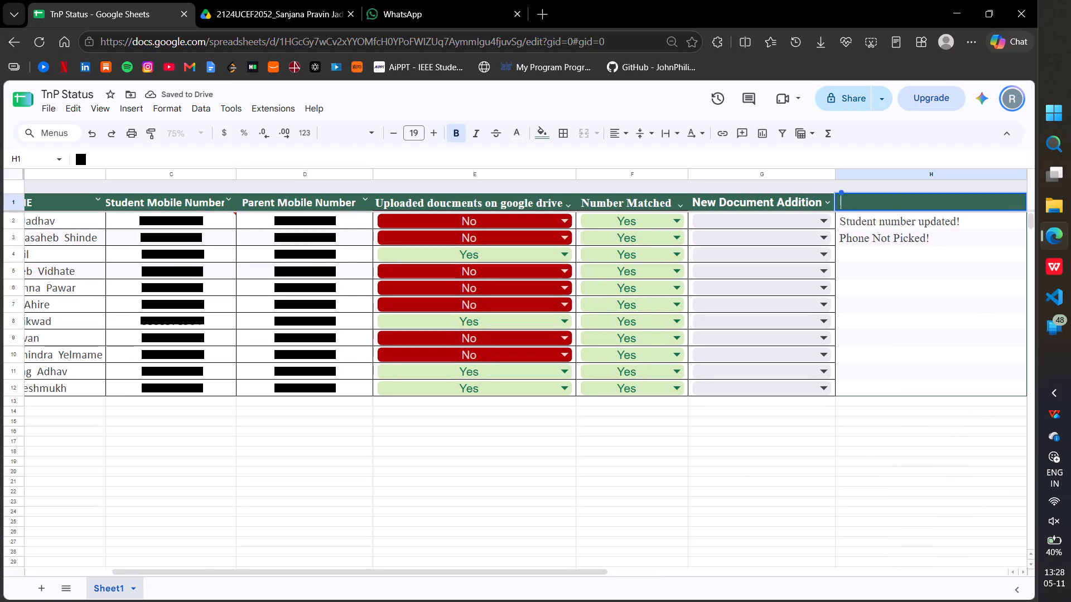
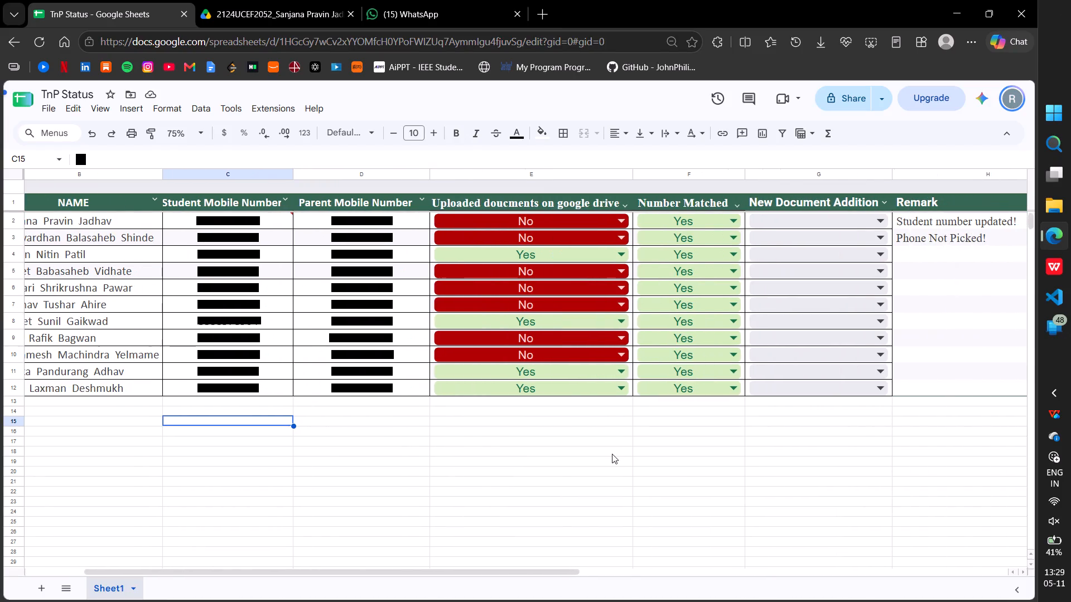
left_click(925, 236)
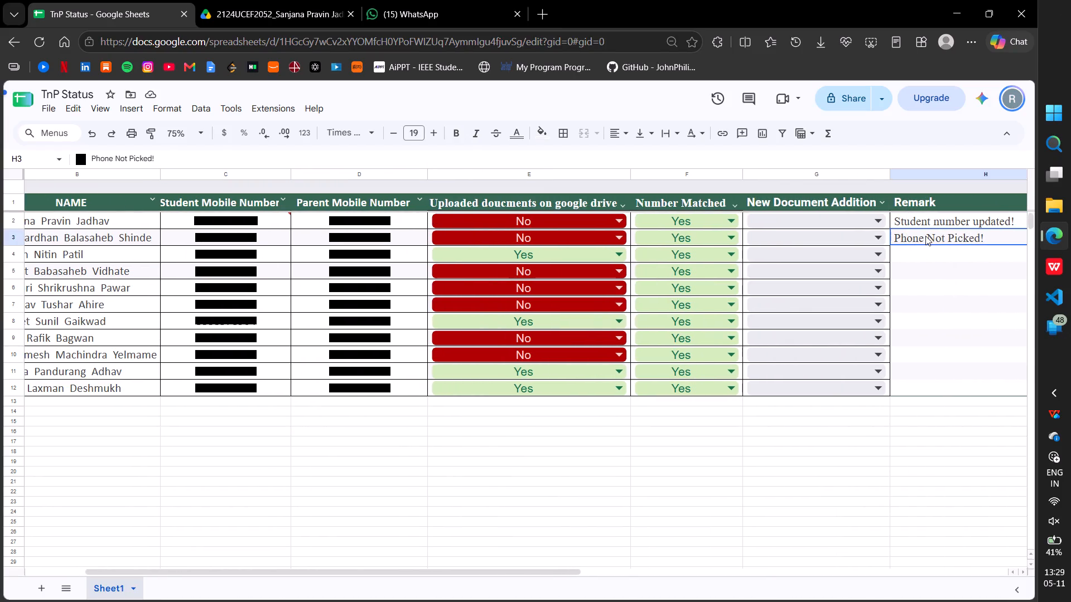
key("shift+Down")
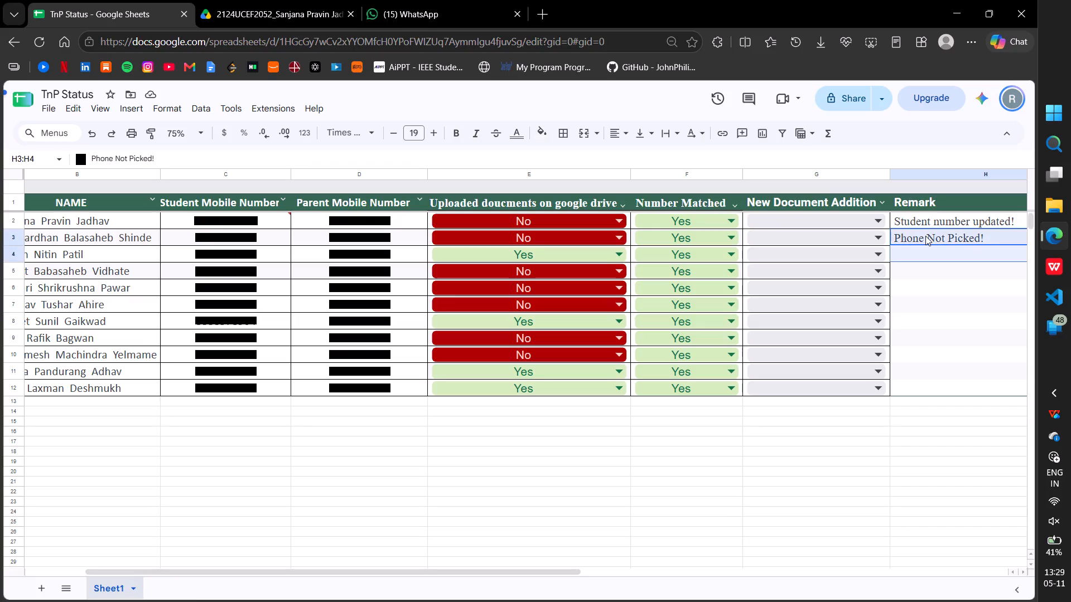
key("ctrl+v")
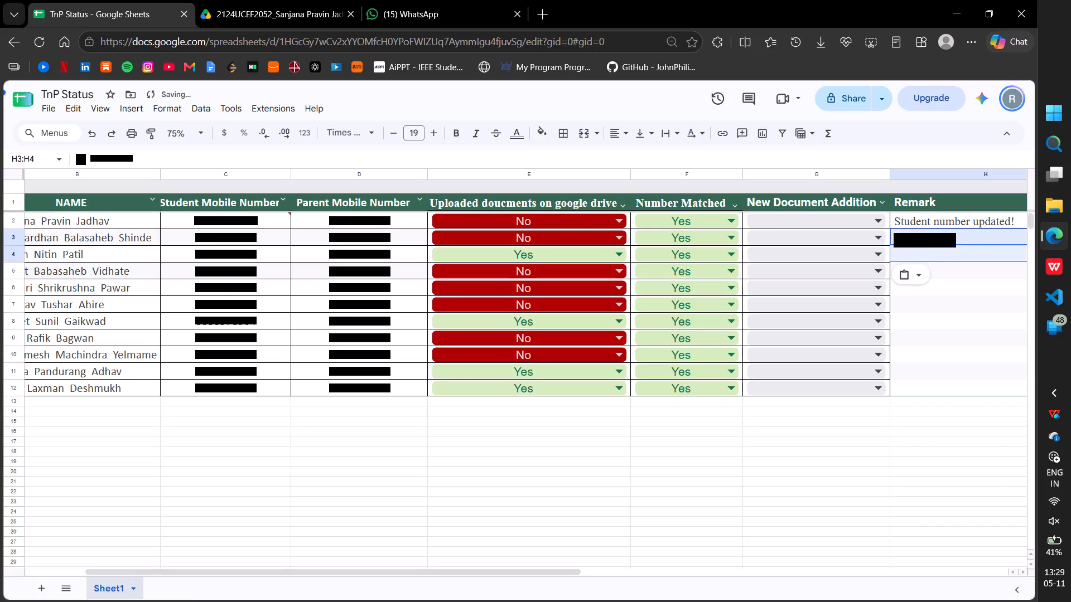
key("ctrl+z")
Copy the remark text "Phone Not Picked!" from cell H3 into cell H4 of the Remark column.
triple_click(925, 236)
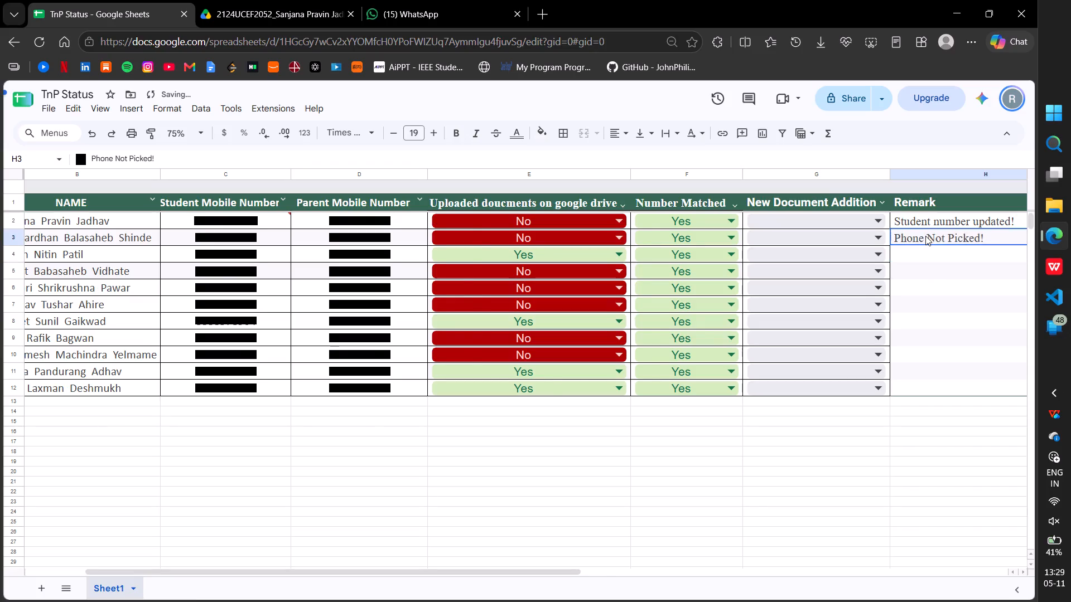
left_click(925, 236)
key("ctrl+c")
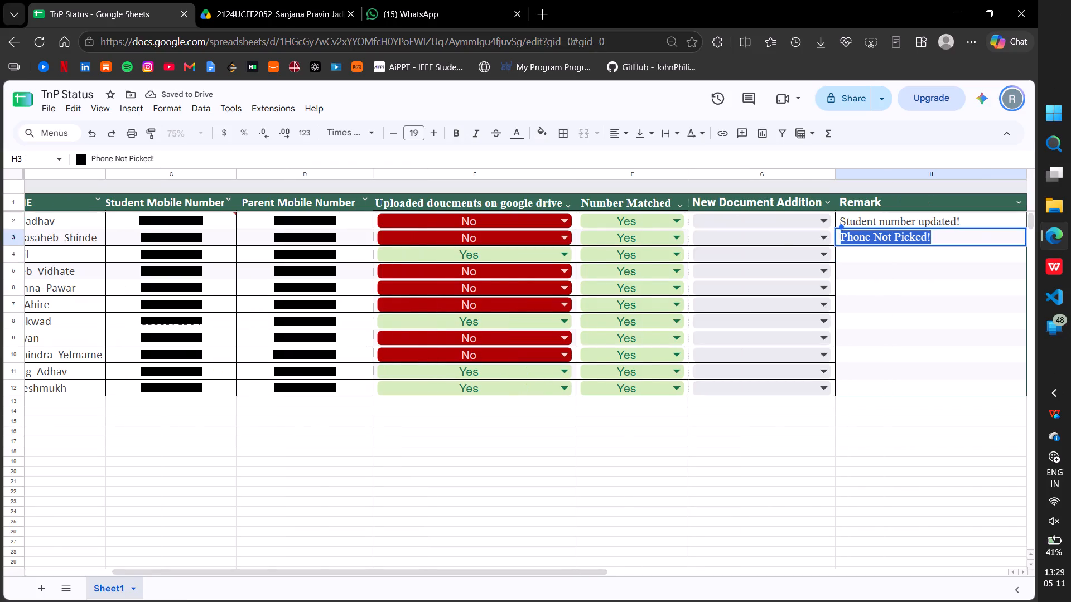
key("Down")
key("Down")
key("shift+Down")
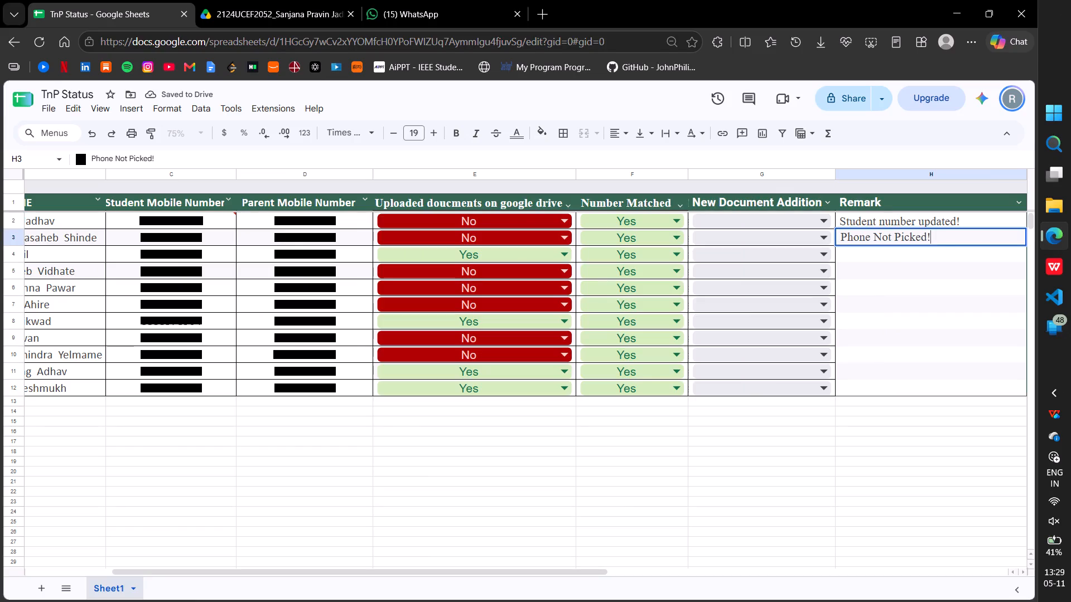
key("shift+Down")
left_click(930, 235)
left_click(932, 251)
key("ctrl+v")
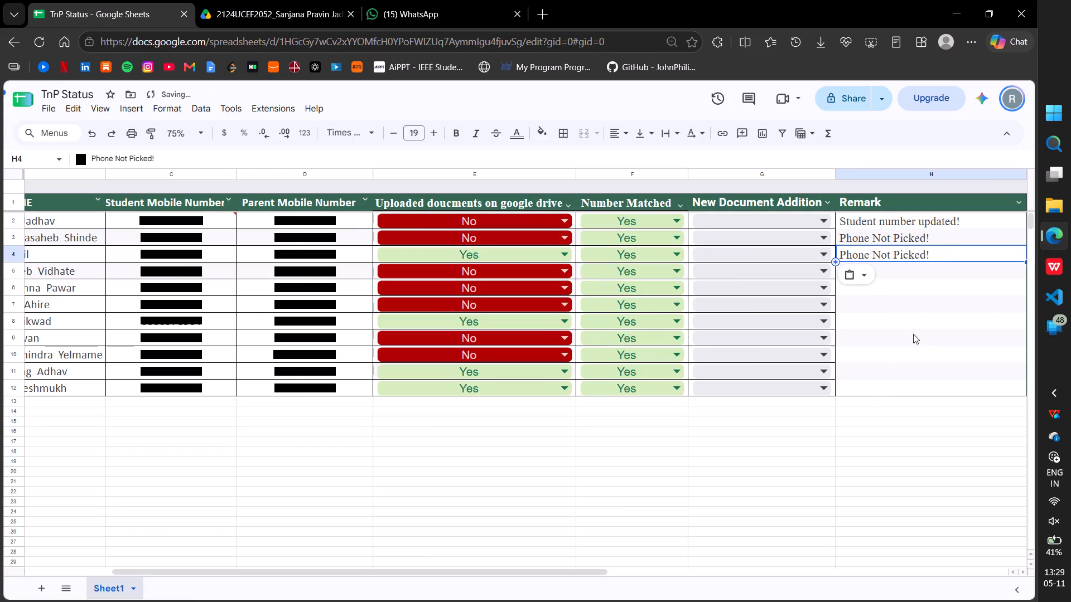
left_click(836, 409)
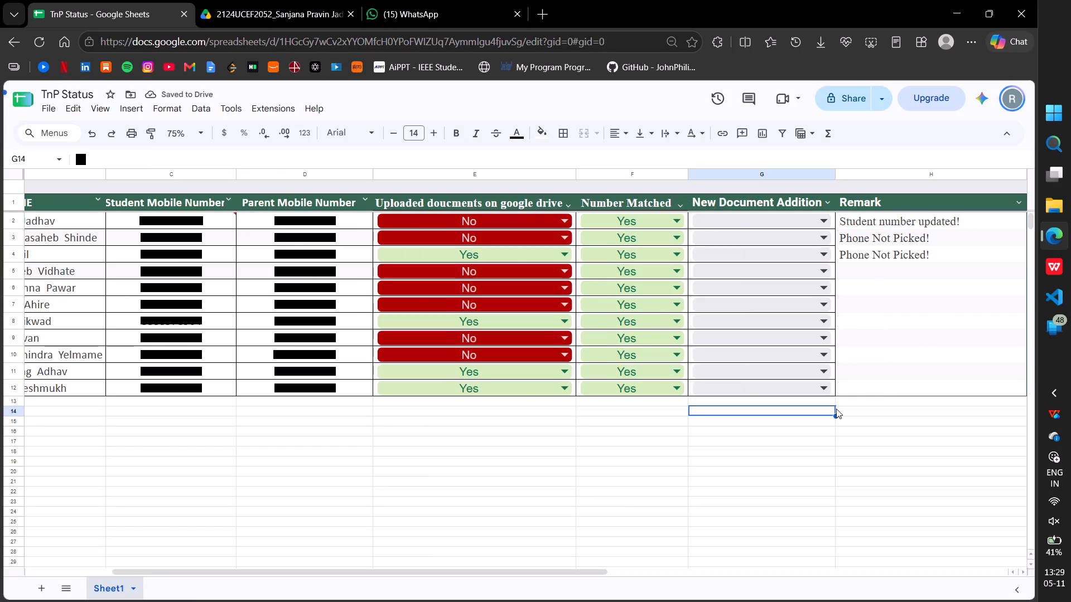
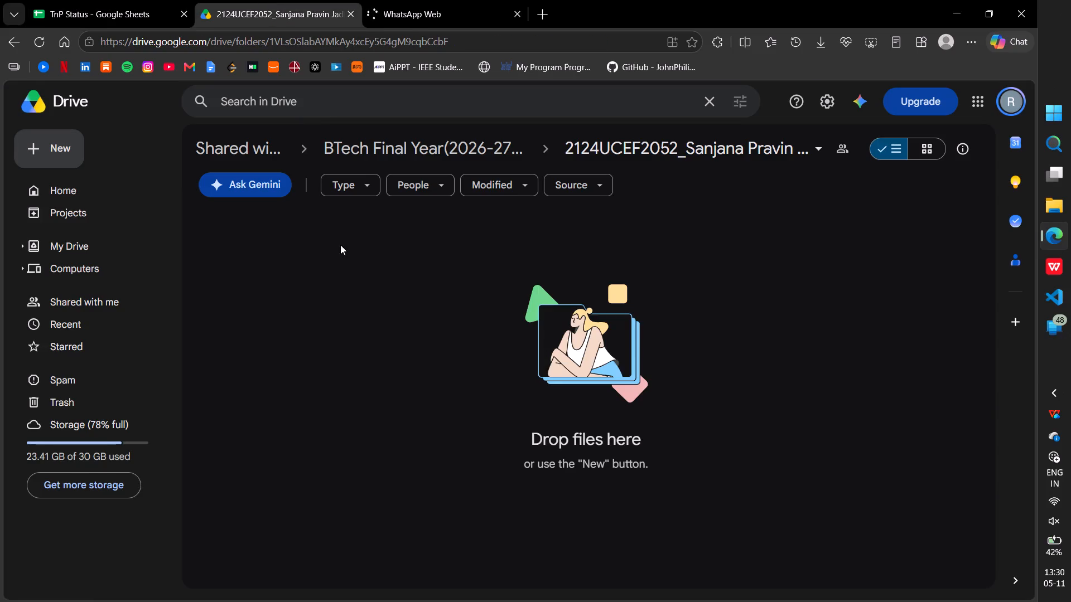
Go back to the parent folder "BTech Final Year(2026-27): All Data" in Drive.
left_click(366, 135)
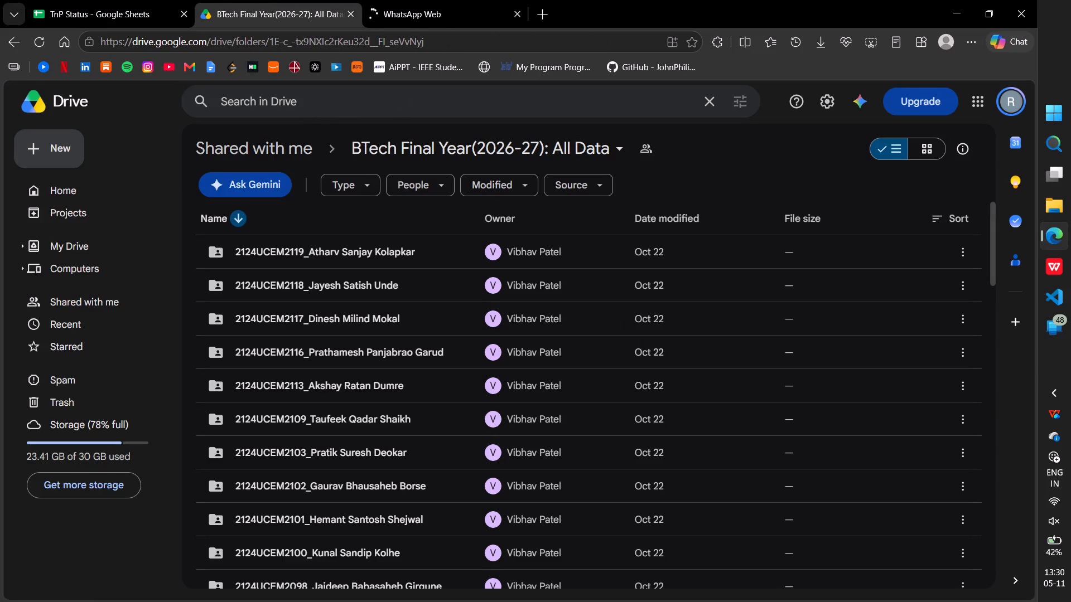
Look up "aniket" in the Drive search.
left_click(402, 95)
type("aniket")
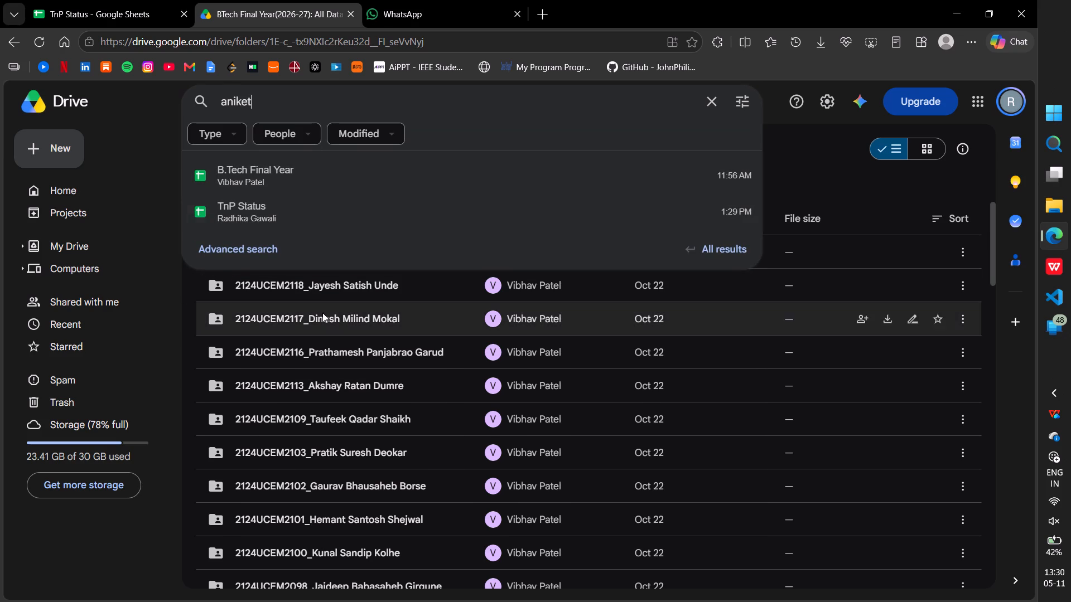
Browse the student folders in "BTech Final Year(2026-27): All Data" and select Aniket's folder.
left_click(327, 292)
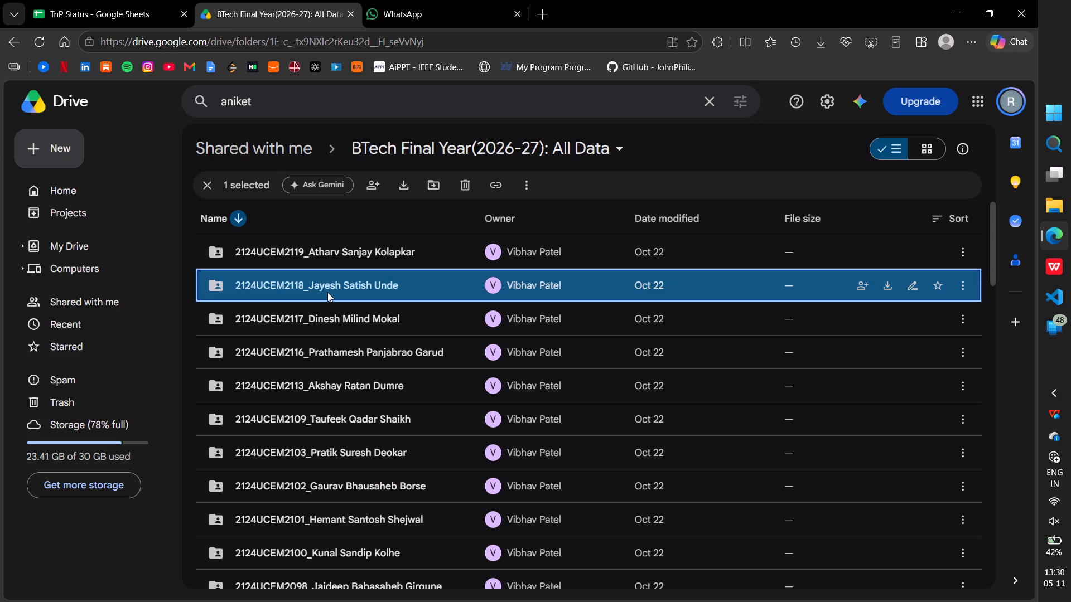
key("Down")
key("Down")
key("Down")
key("Down")
key("Down")
key("Down")
key("Down")
key("Down")
key("Down")
key("Down")
key("Down")
key("Down")
key("Down")
key("Down")
key("Down")
key("Down")
key("Down")
key("Down")
key("Down")
key("Down")
key("Down")
key("Down")
key("Down")
key("Down")
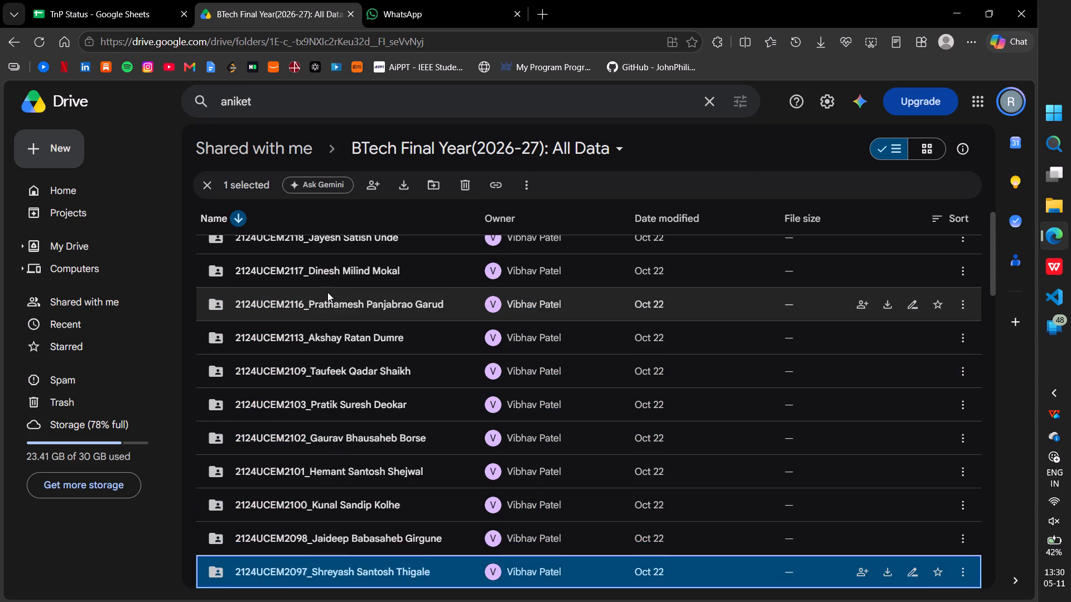
key("Down")
key("Down")
key("Down")
key("Down")
key("Down")
key("Down")
key("Down")
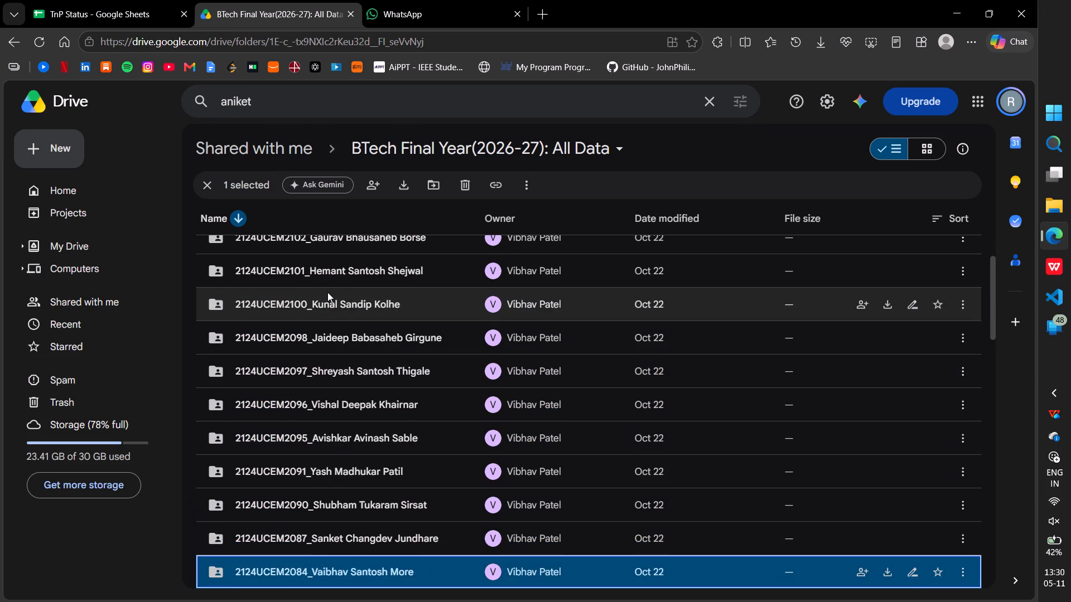
key("Down")
key("Down")
key("Down")
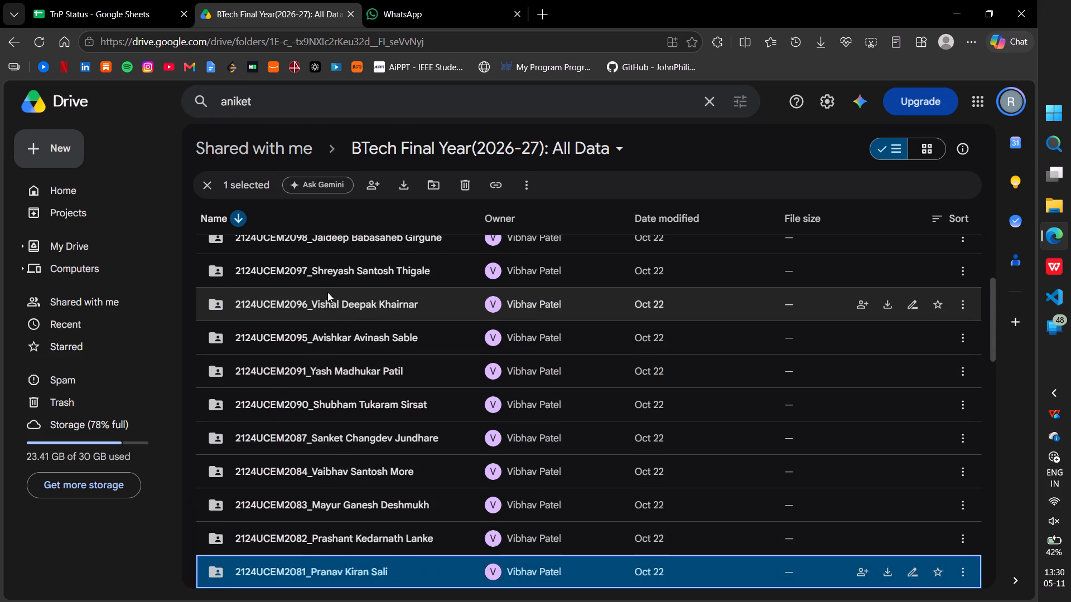
key("Down")
key("Down")
key("Down")
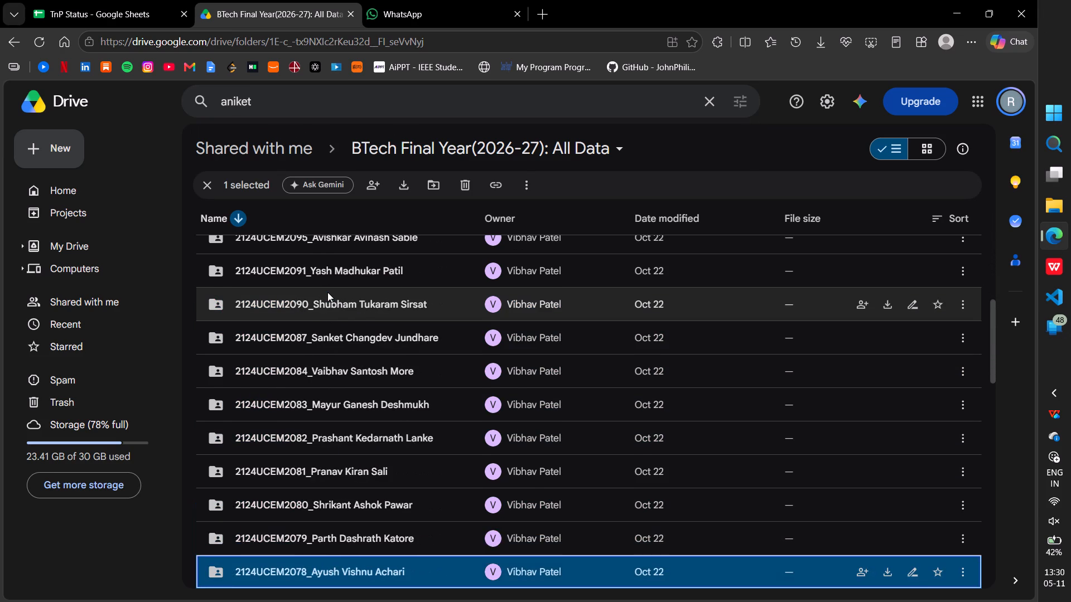
key("Down")
key("Down")
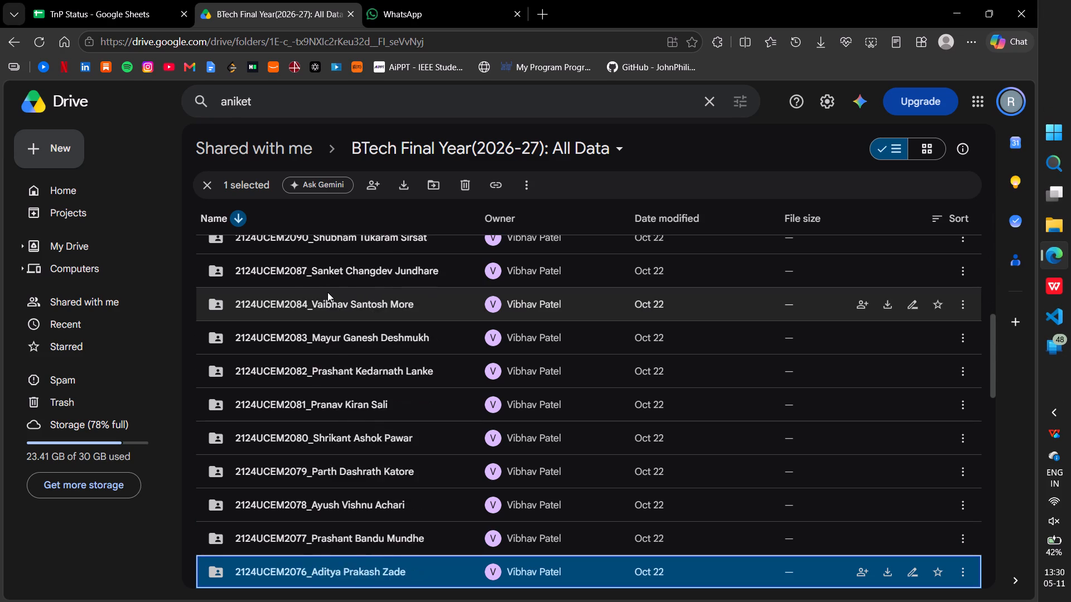
key("Down")
key("Down")
key("Down")
key("Down")
key("Down")
key("Down")
key("Down")
key("Down")
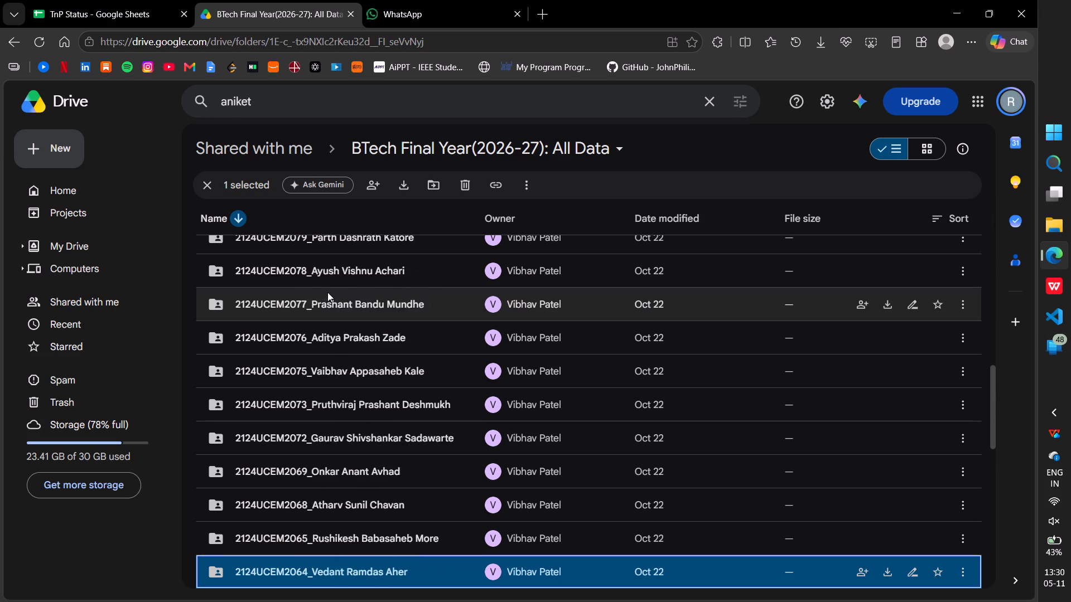
key("Down")
key("Down")
key("Down")
key("Down")
key("Down")
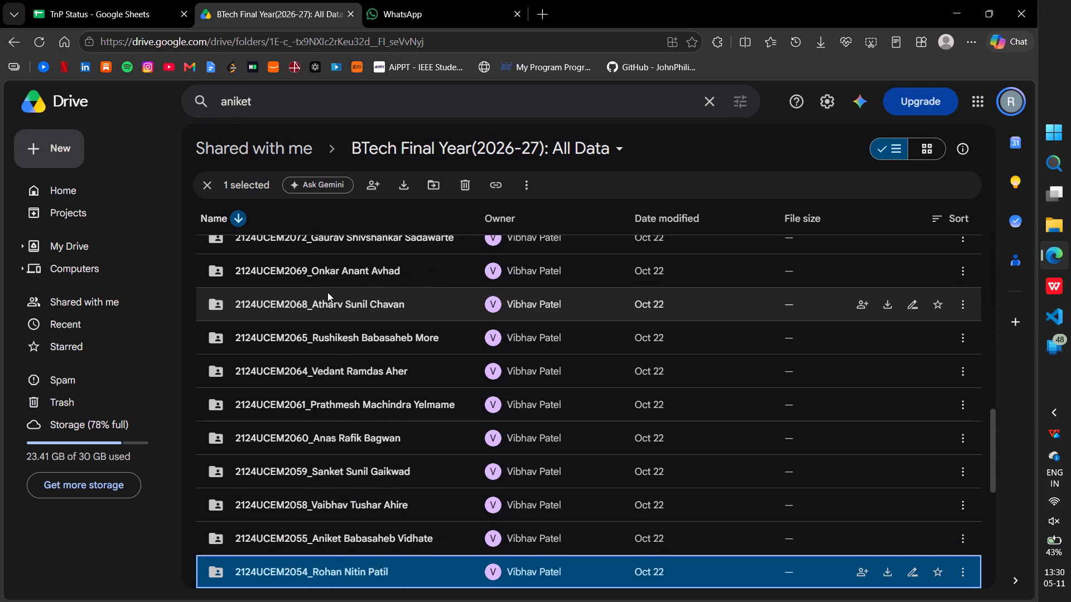
key("Up")
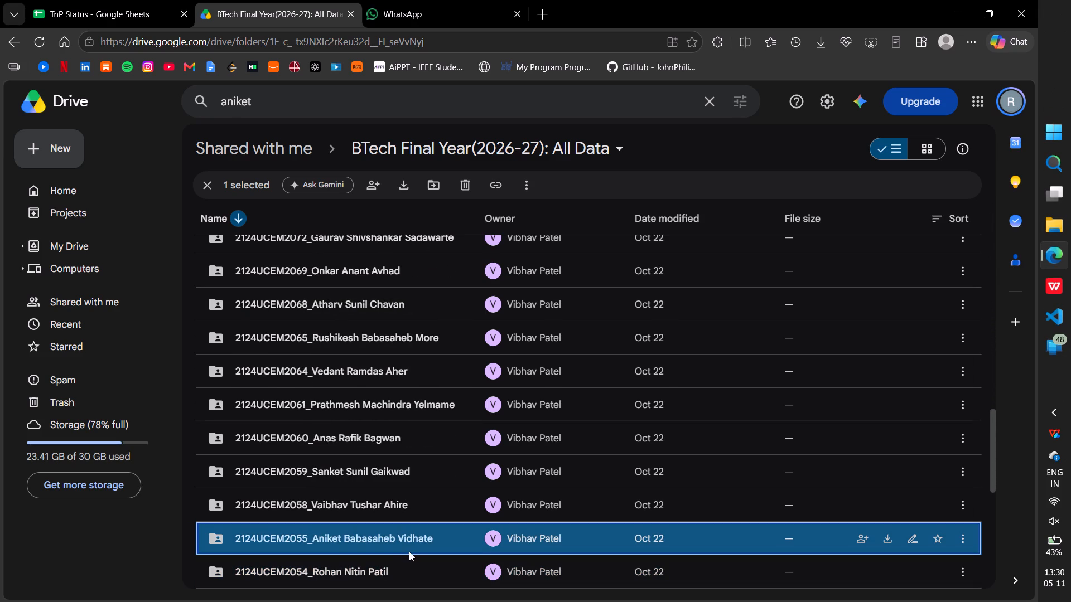
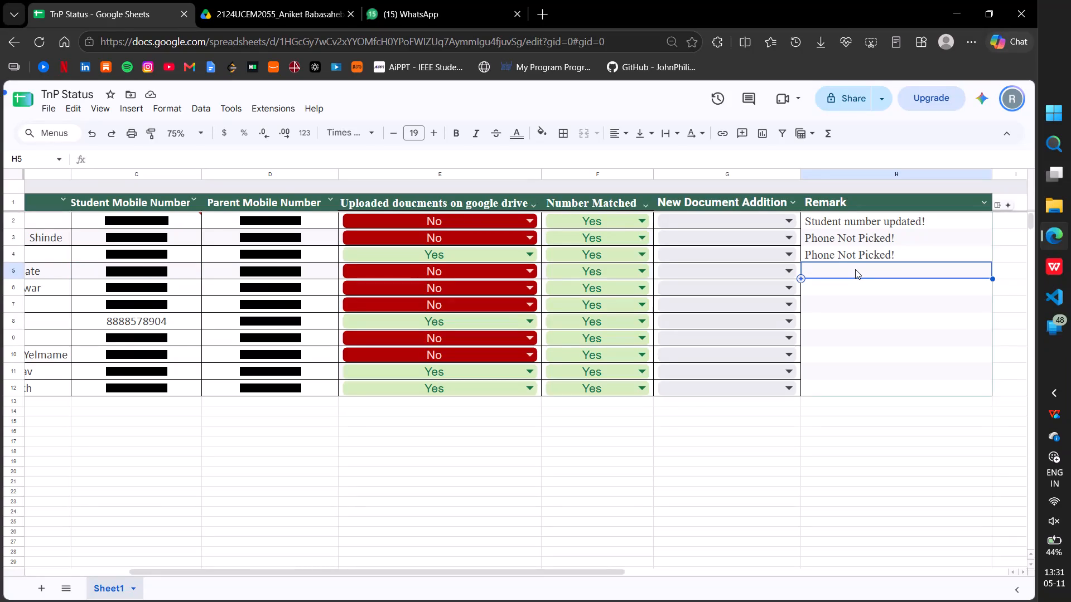
Enter the remark "Picked!" in the Remark column of Aniket's row.
double_click(855, 269)
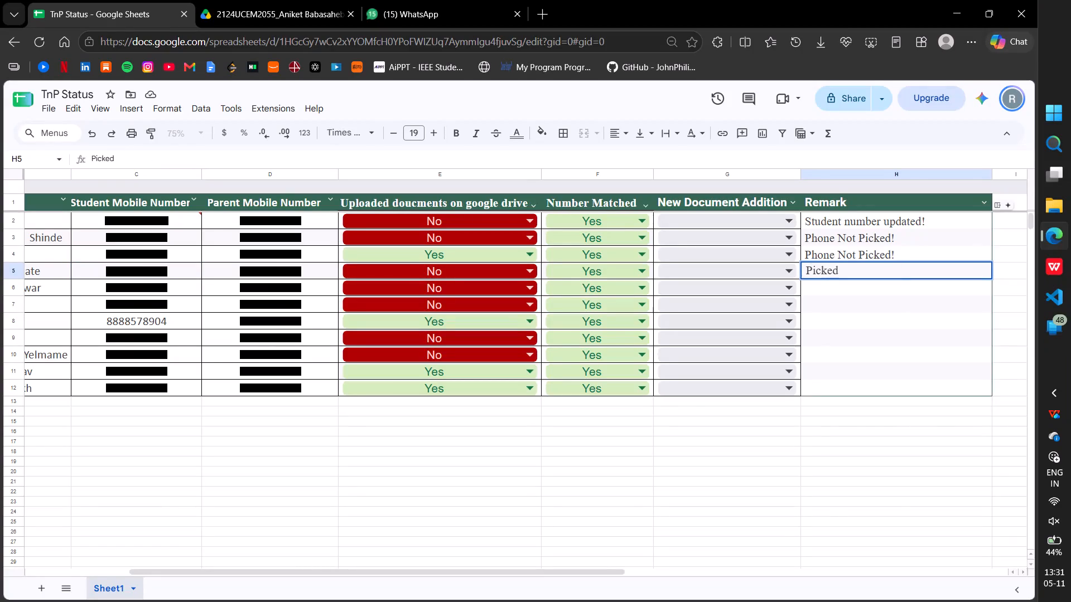
key("shift+exclam")
scroll(622, 469, "right", 3)
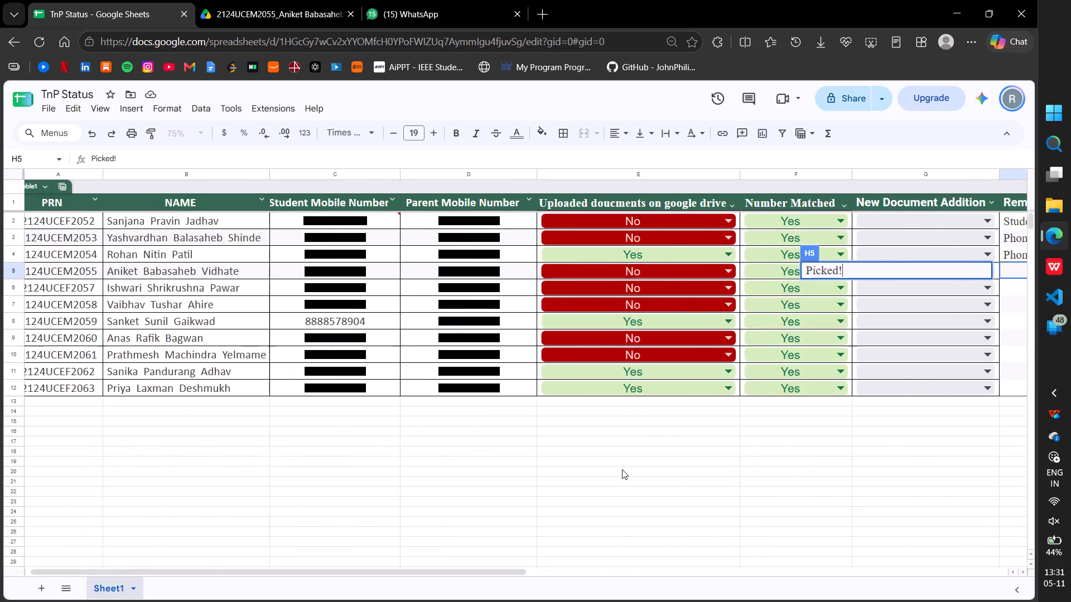
scroll(622, 469, "right", 2)
Select Ishwari's student mobile number in the TnP Status sheet.
left_click(337, 288)
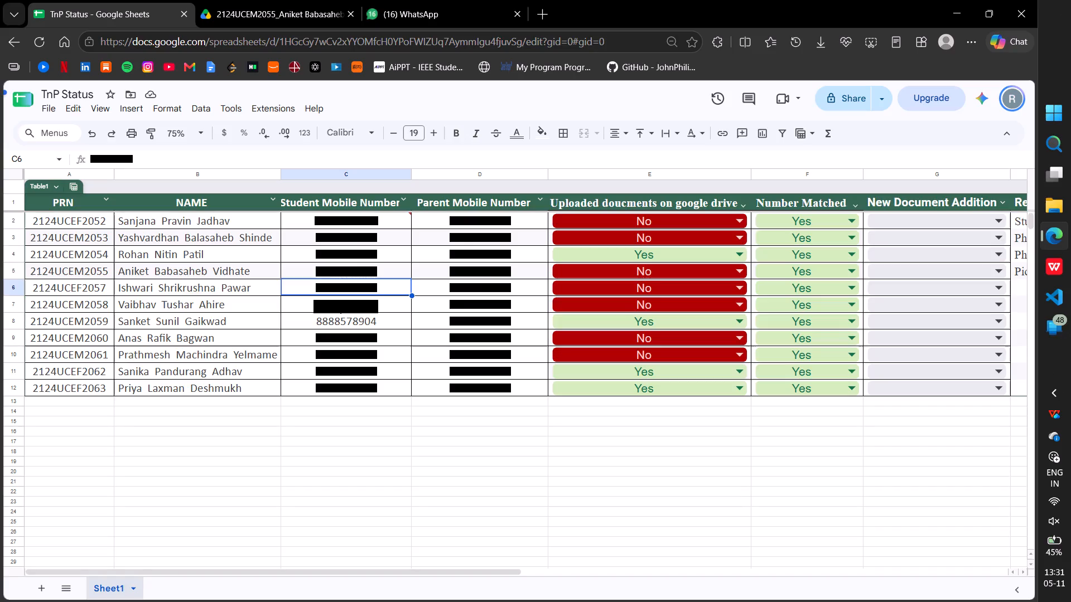
scroll(281, 211, "down", 1)
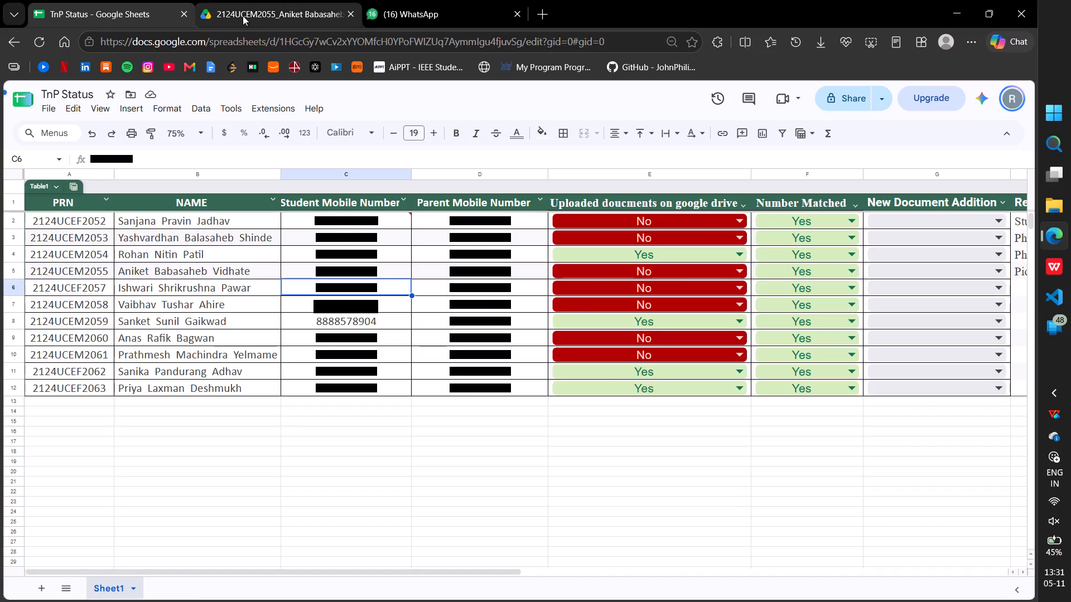
Switch to Drive and look up "Ishwari" in its search.
left_click(254, 22)
triple_click(314, 106)
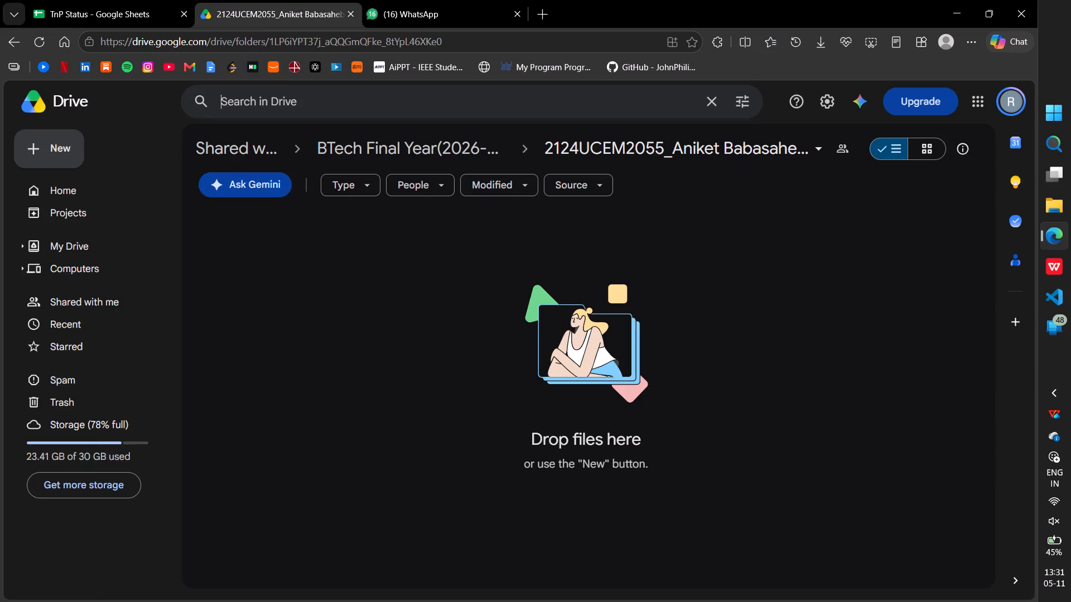
key("i")
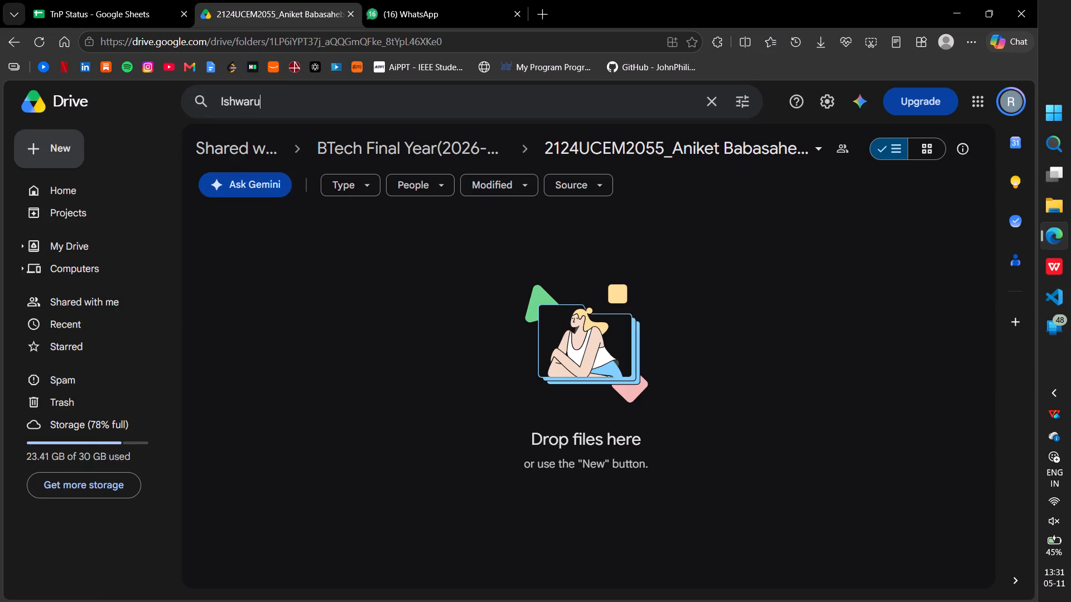
key("BackSpace")
key("i")
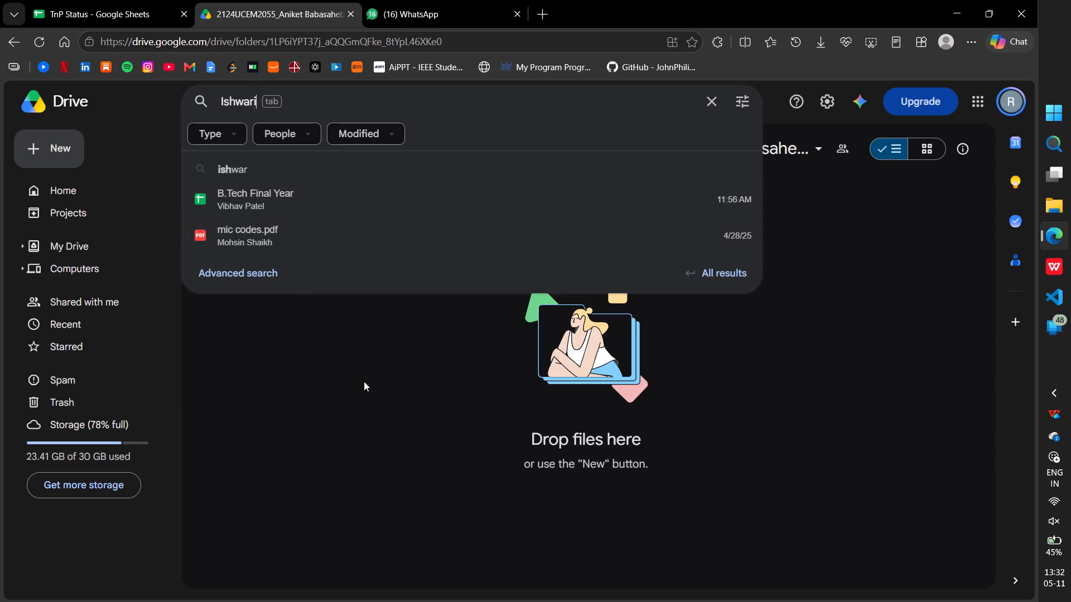
left_click(360, 394)
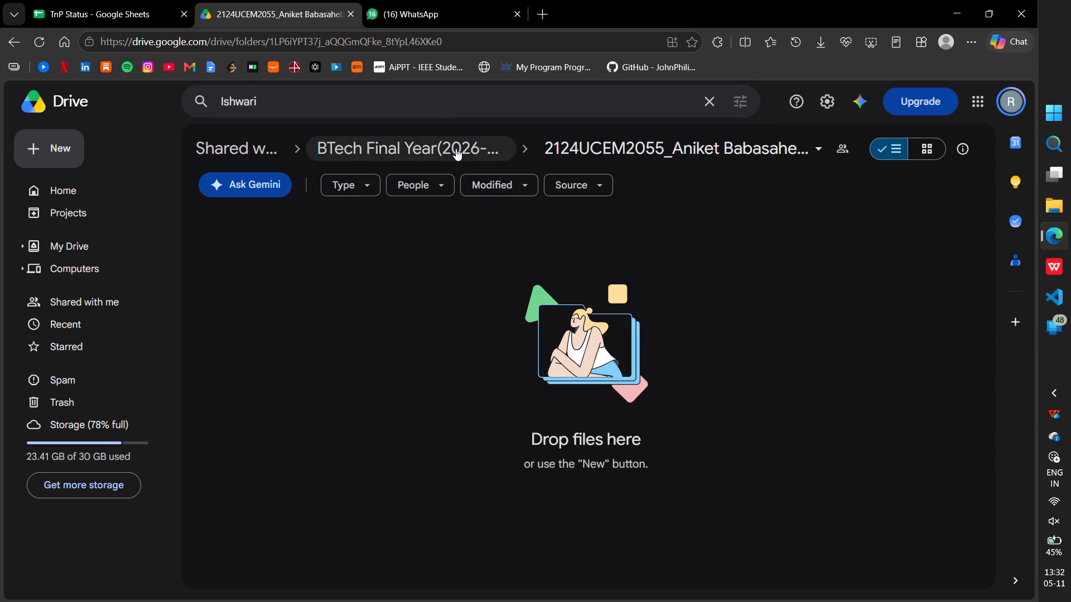
Go back to the parent folder "BTech Final Year(2026-27): All Data" in Drive.
left_click(465, 145)
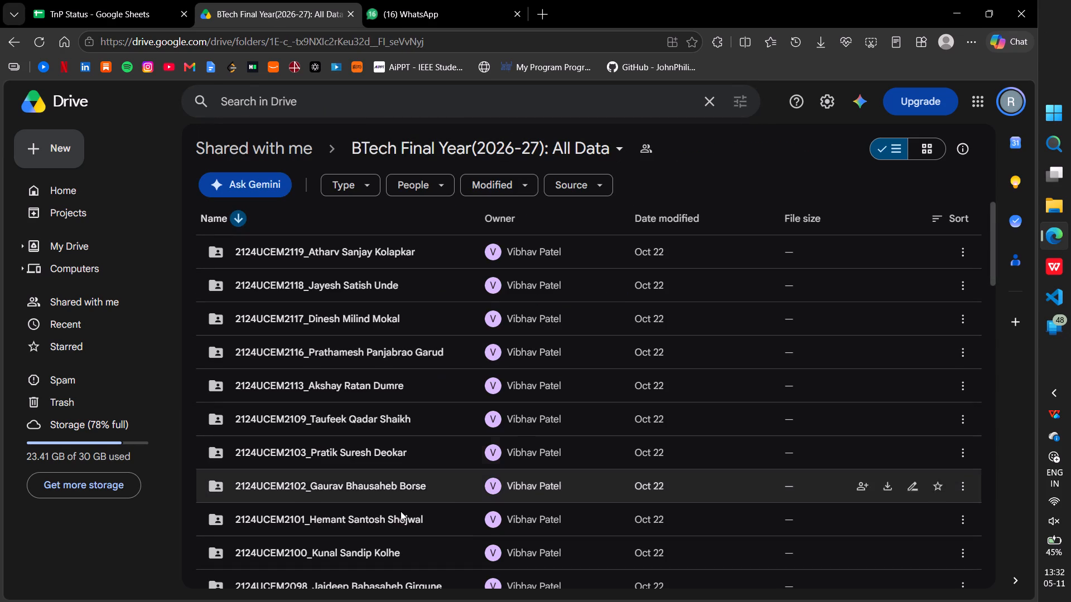
left_click(371, 252)
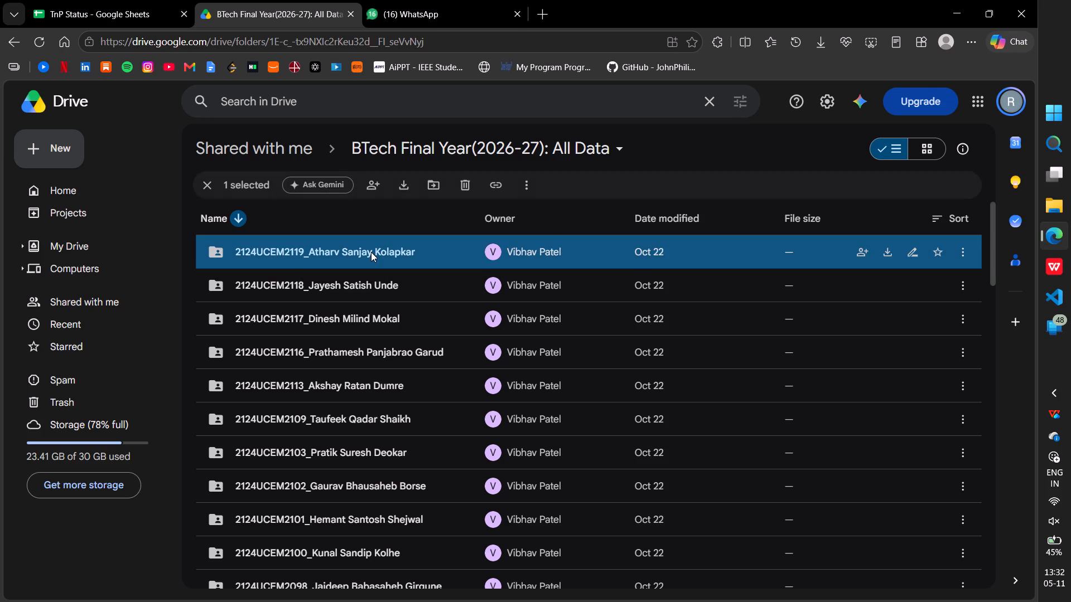
key("Down")
key("Down")
key("Down")
key("Down")
key("Down")
key("Down")
key("Down")
key("Down")
key("Down")
key("Down")
key("Down")
key("Down")
key("Down")
key("Down")
key("Down")
key("Down")
key("Down")
key("Down")
key("Down")
key("Down")
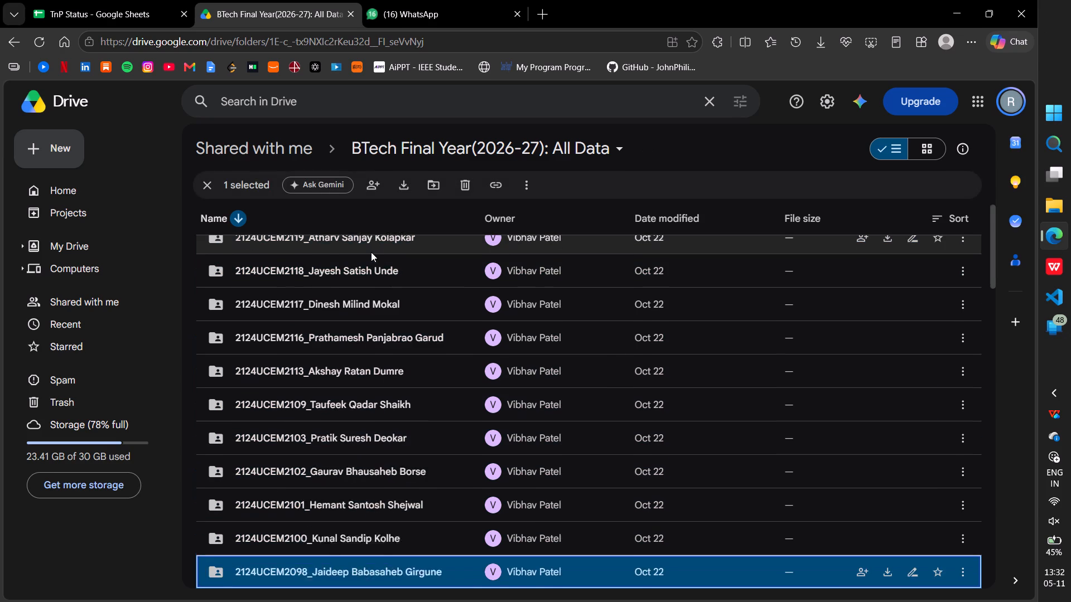
key("Down")
key("Down")
key("Down")
key("Down")
key("Down")
key("Down")
key("Down")
key("Down")
key("Down")
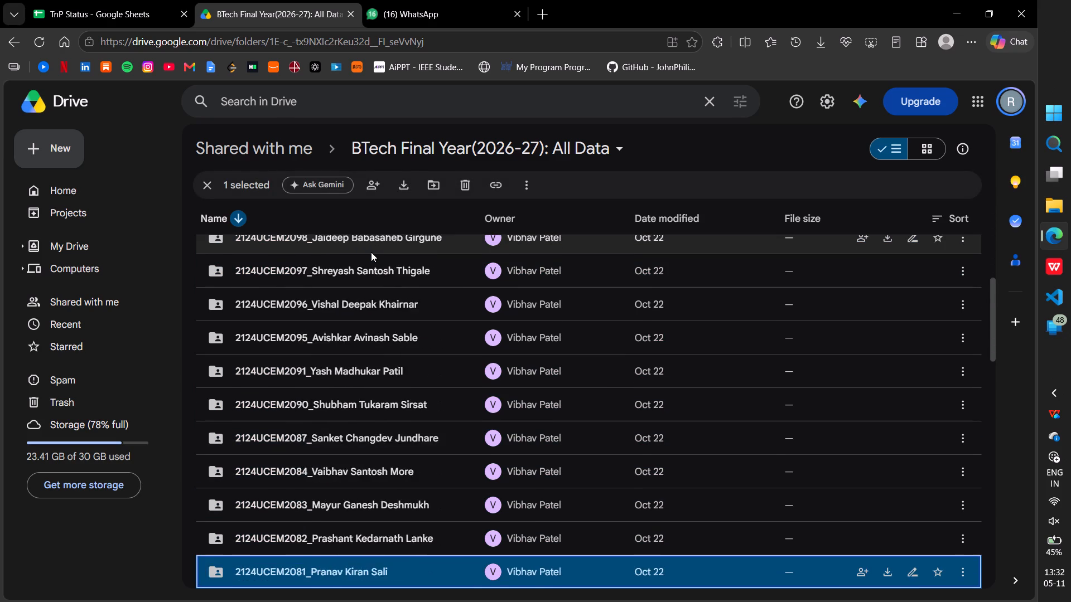
key("Down")
key("Down")
key("Down")
key("Down")
key("Down")
key("Down")
key("Down")
key("Down")
key("Down")
key("Down")
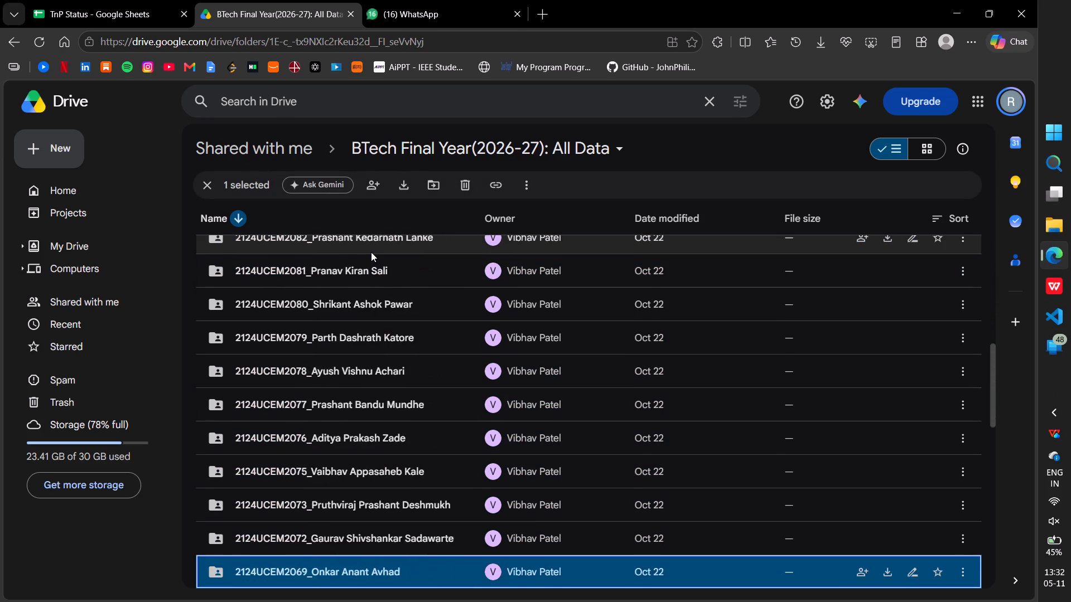
key("Down")
key("Down")
key("Down")
key("Down")
key("Down")
key("Down")
key("Down")
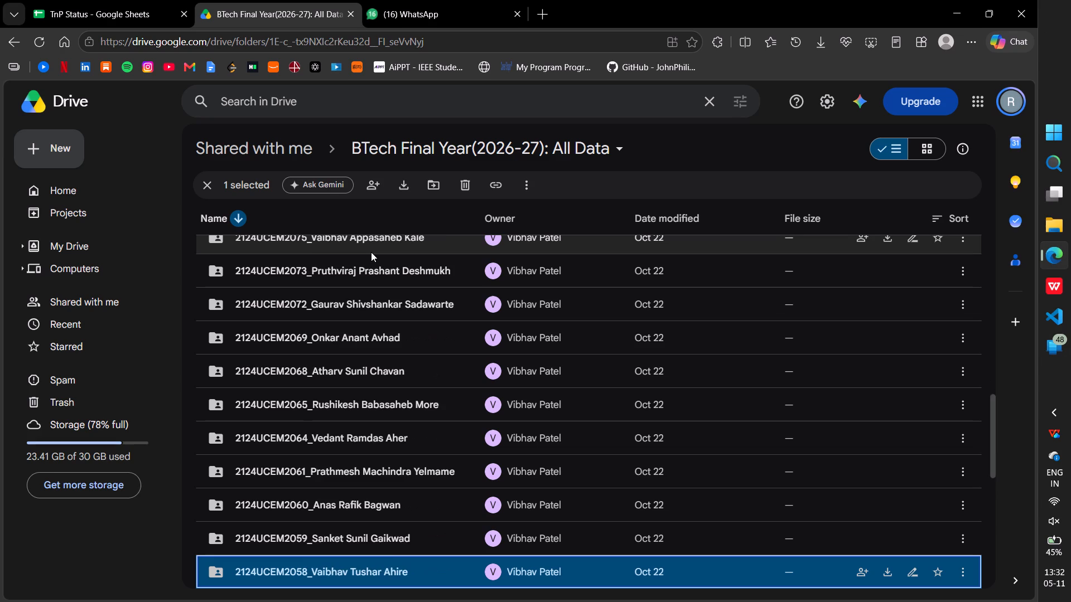
key("Down")
key("Down")
key("Down")
key("Down")
key("Down")
key("Down")
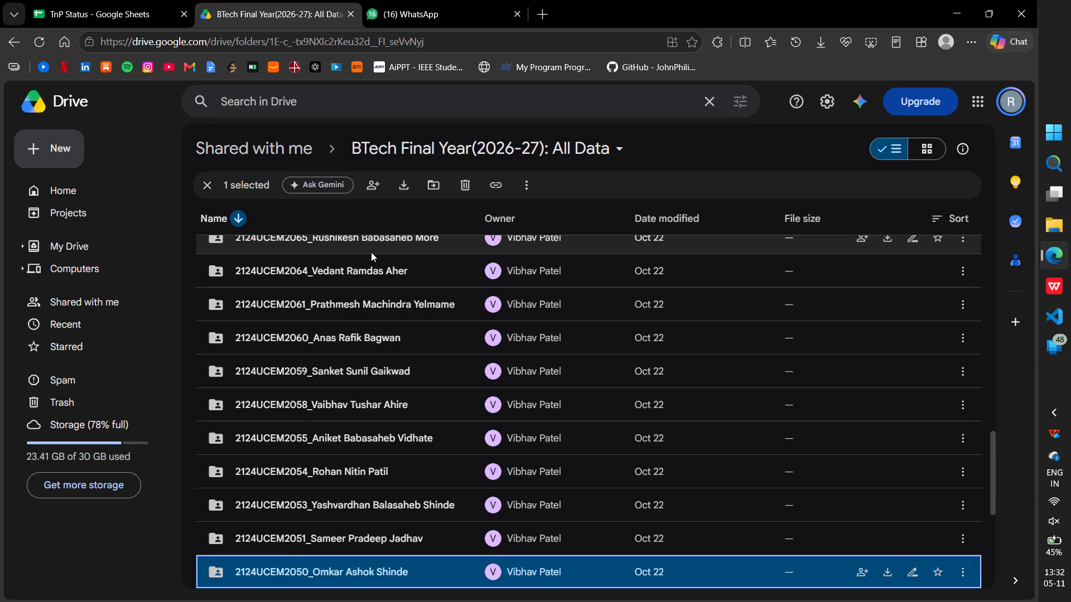
key("Down")
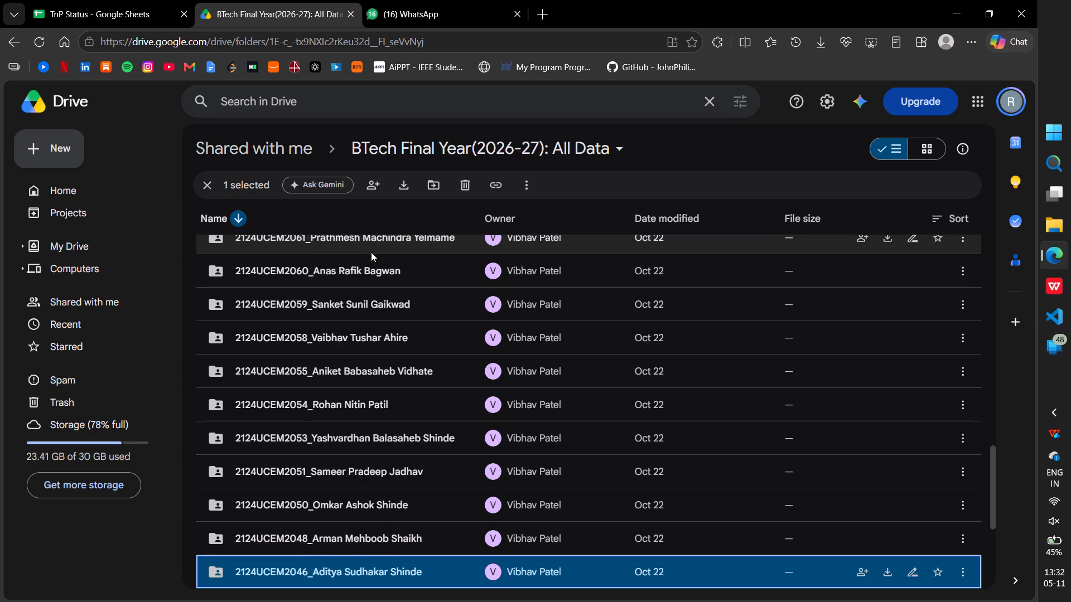
key("Down")
key("Down")
key("Down")
key("Down")
key("Down")
key("Down")
key("Down")
key("Down")
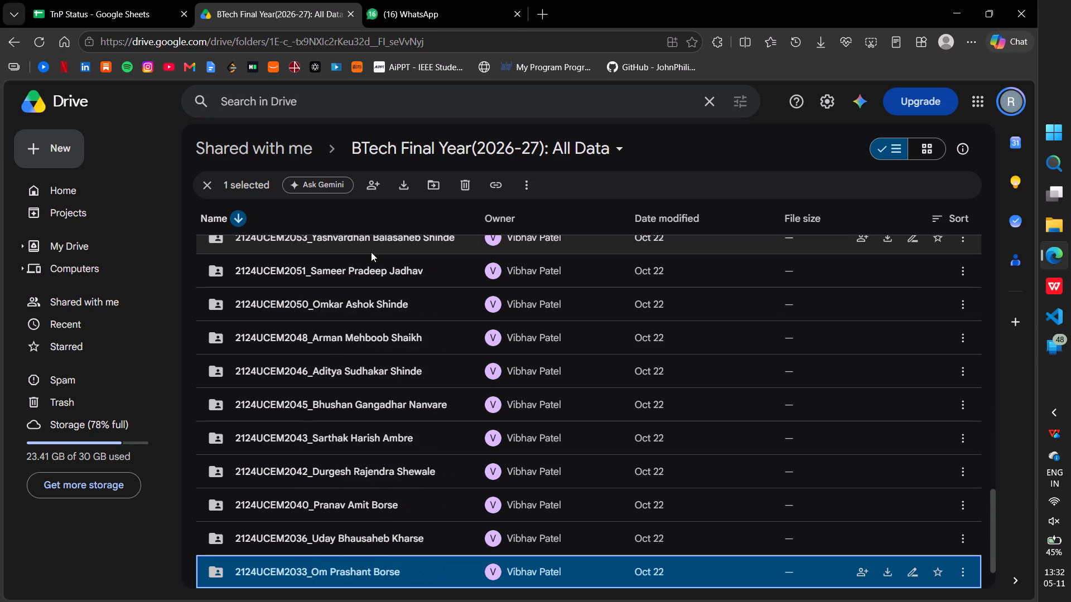
key("Down")
key("Down")
key("Down")
key("Down")
key("Down")
key("Down")
key("Down")
key("Down")
key("Down")
key("Down")
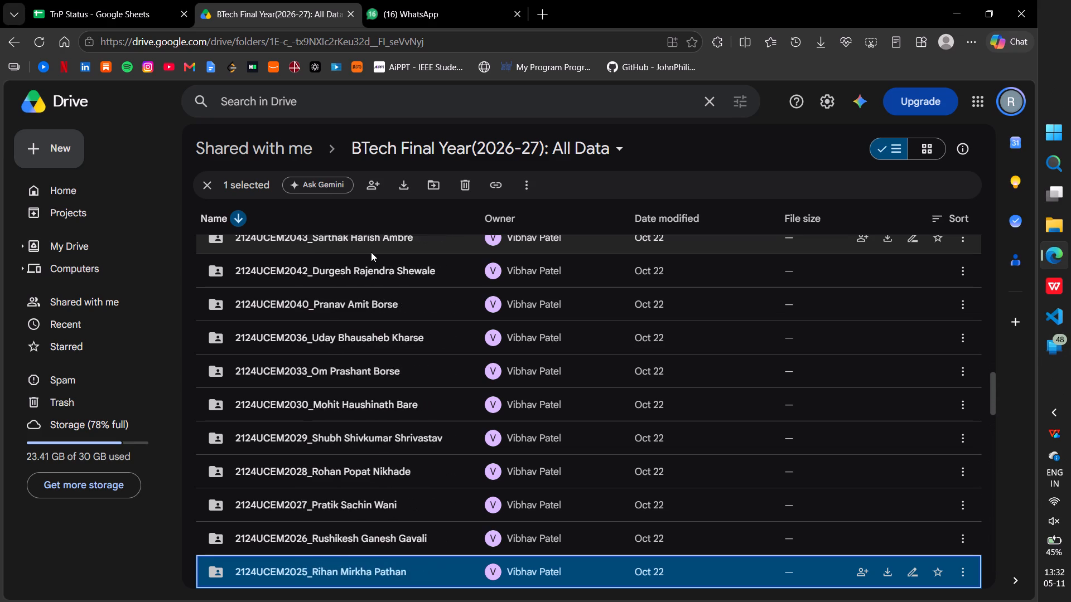
key("Down")
key("Down")
key("Down")
key("Down")
key("Down")
key("Down")
key("Down")
key("Down")
key("Down")
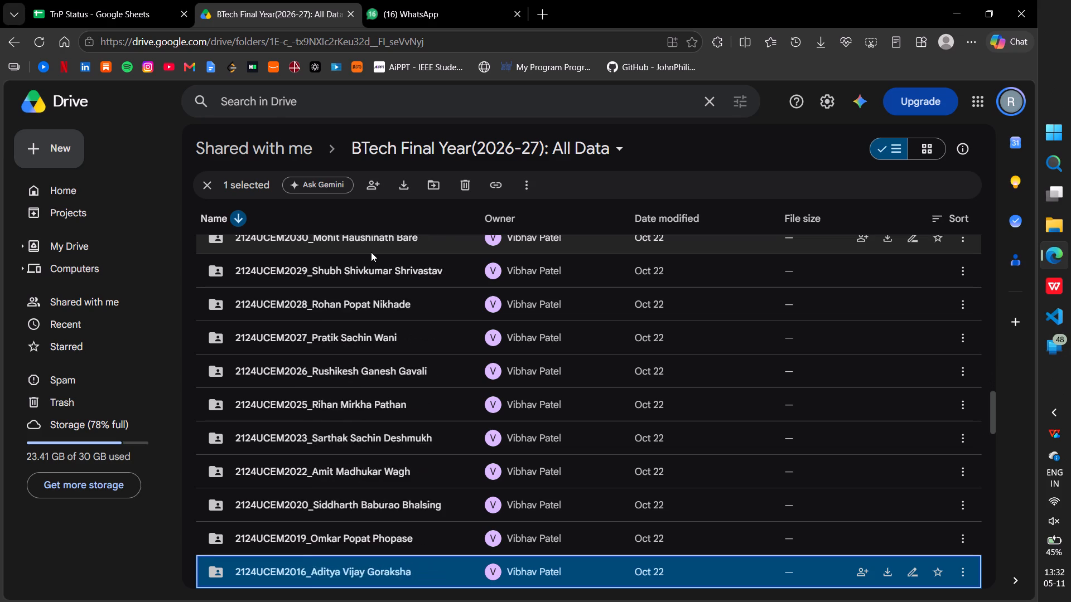
key("Down")
key("Down")
key("Down")
key("Down")
key("Down")
key("Down")
key("Down")
key("Down")
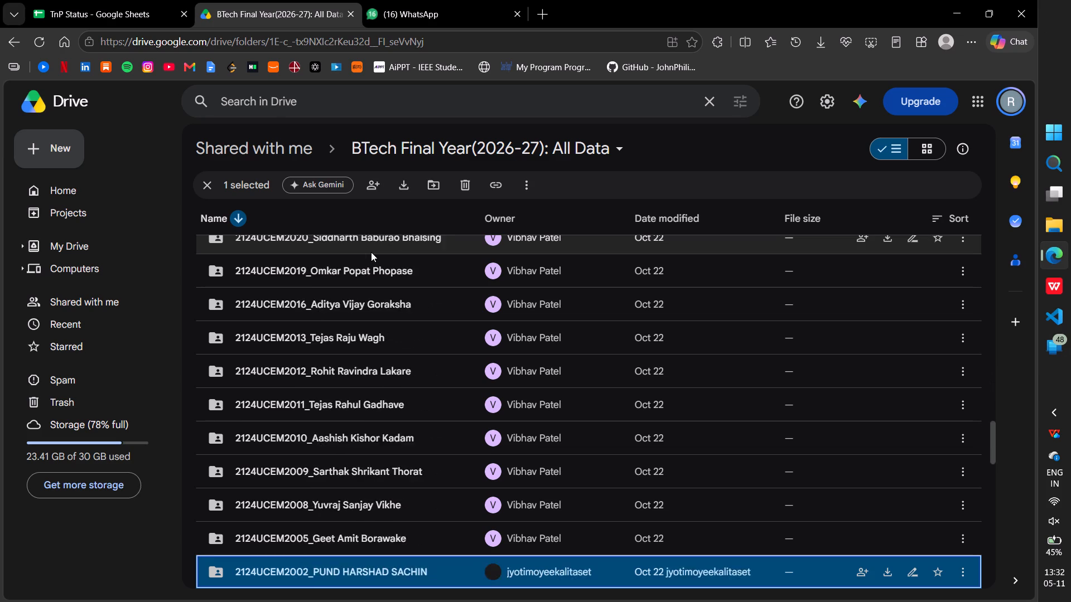
key("Down")
key("Down")
key("Down")
key("Down")
key("Down")
key("Down")
key("Down")
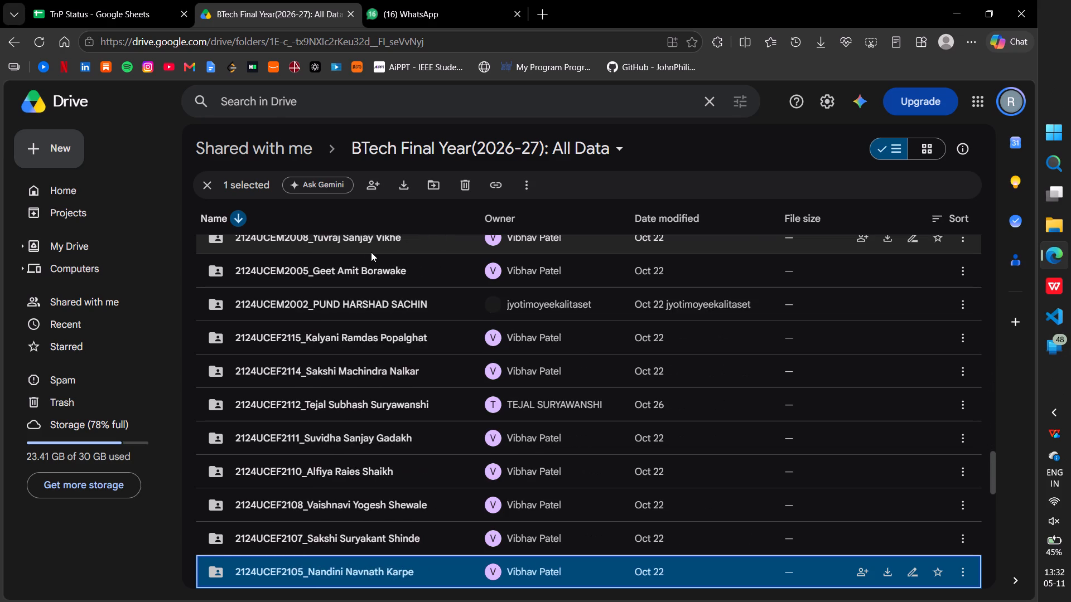
key("Down")
key("Down")
key("Down")
key("Down")
key("Down")
key("Down")
key("Down")
key("Down")
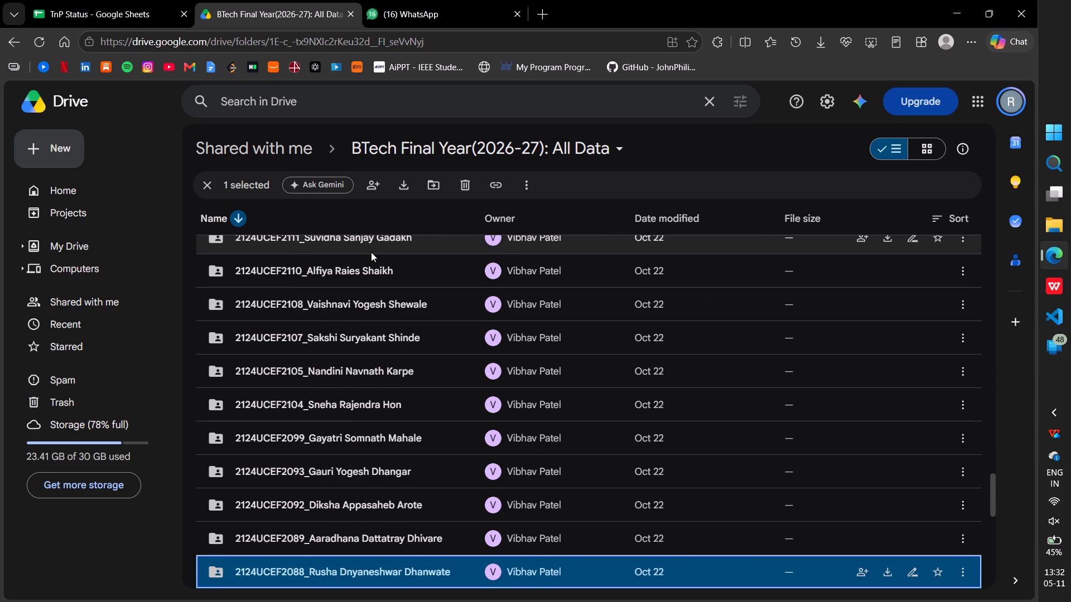
key("Down")
key("Down")
key("Down")
key("Down")
key("Down")
key("Down")
key("Down")
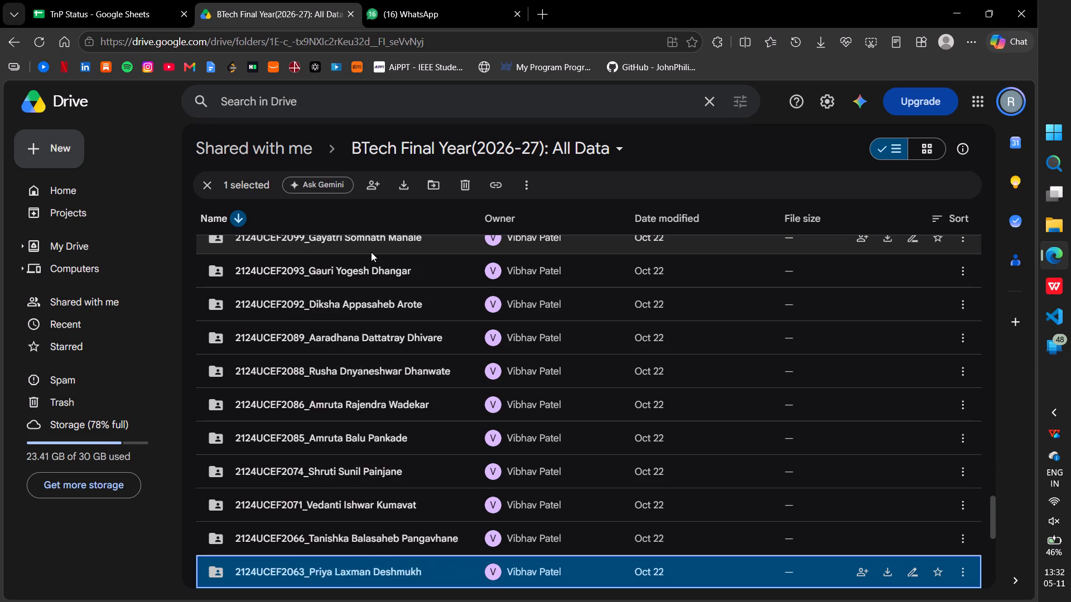
Find and select Ishwari's student folder in the "BTech Final Year(2026-27): All Data" folder.
key("Down")
key("Down")
key("Down")
key("Up")
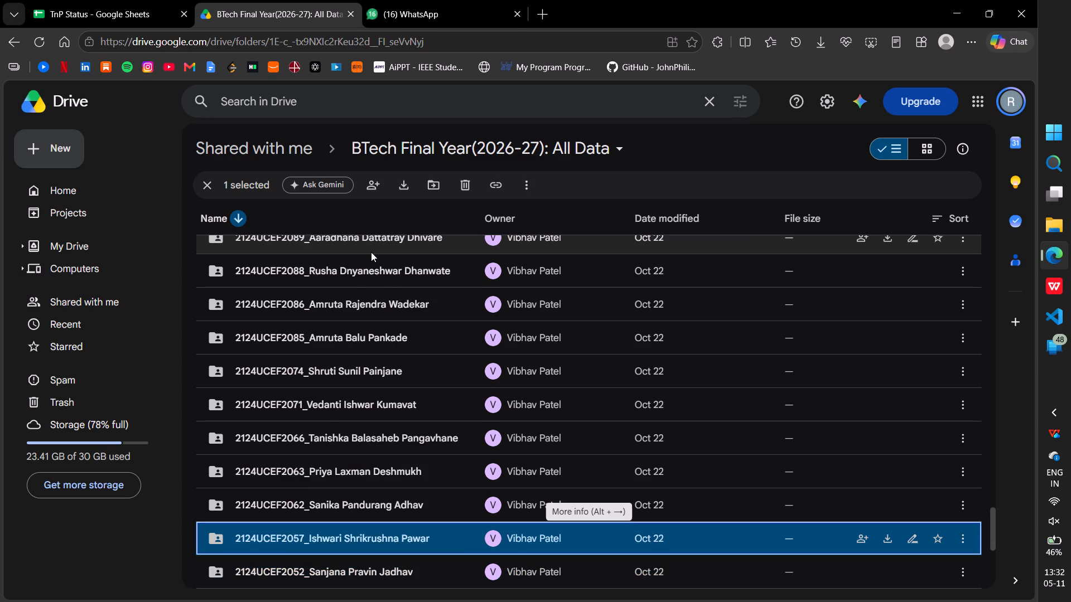
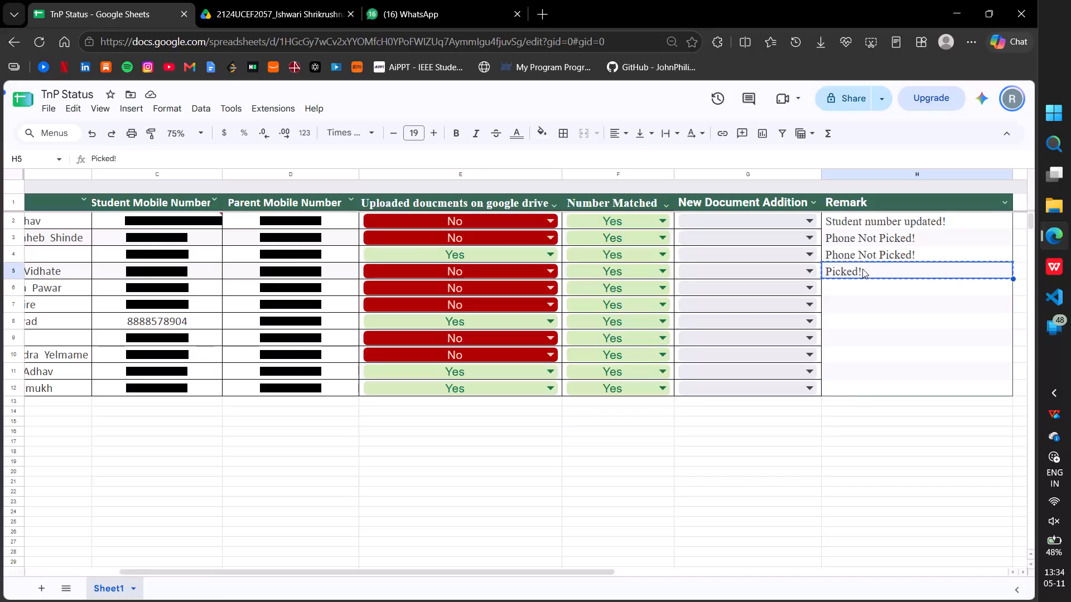
Copy the remark "Picked!" from Aniket's row into the Remark cell of Ishwari's row.
key("Down")
key("ctrl+v")
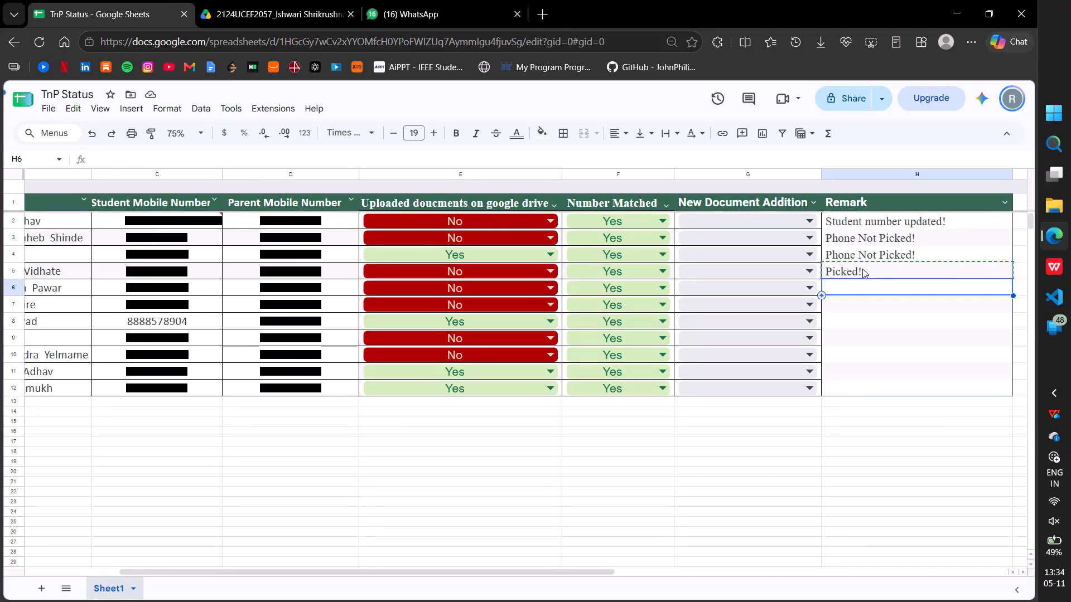
Select Vaibhav's student mobile number in the TnP Status sheet.
scroll(501, 459, "right", 6)
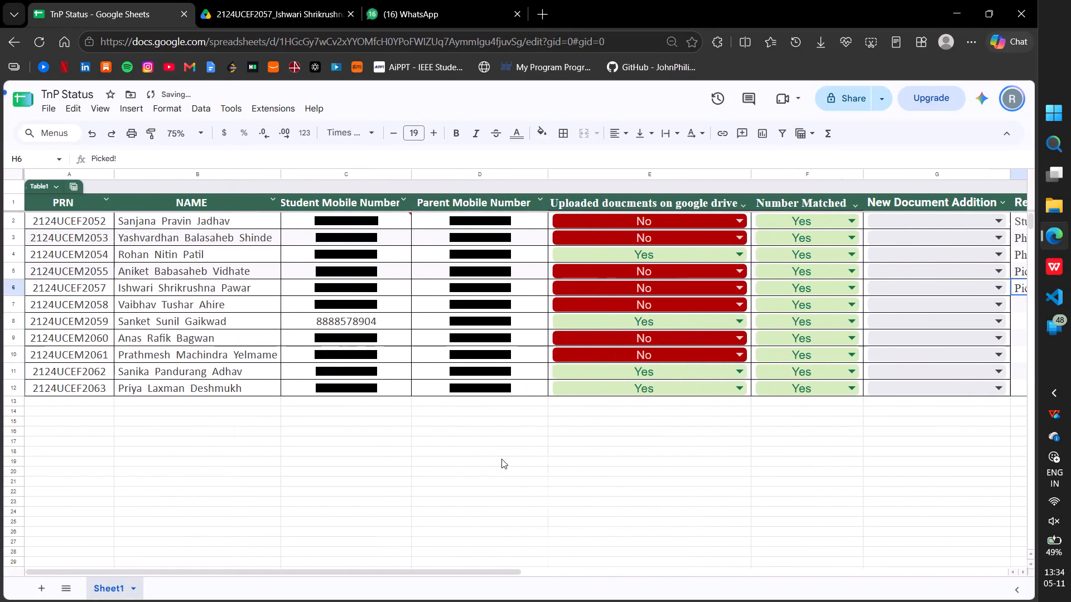
scroll(501, 459, "right", 2)
left_click(350, 307)
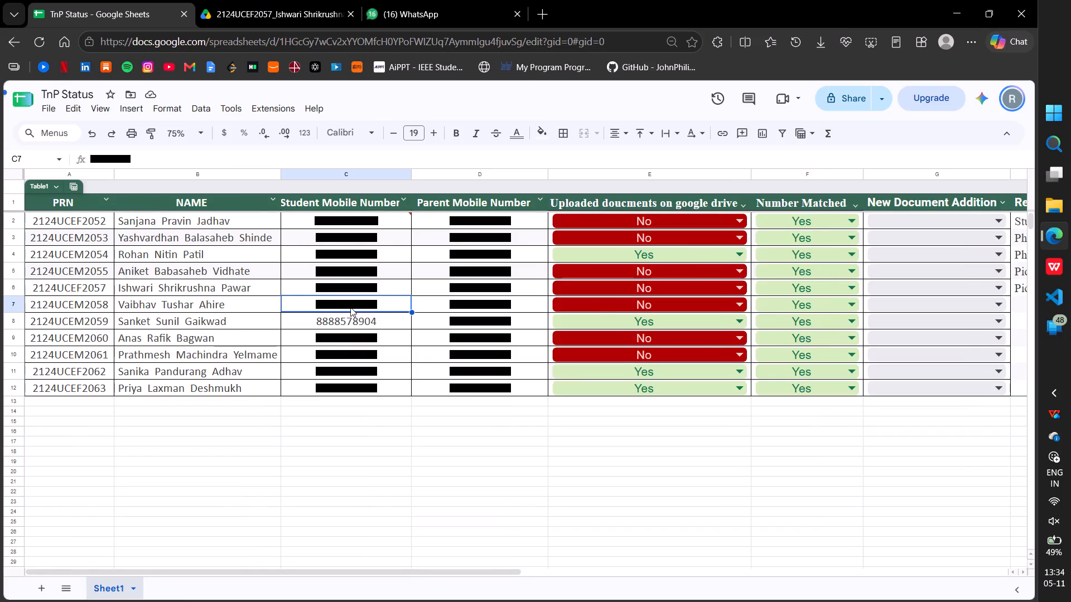
Replace Yashvardhan's entry in the Remark column with "Picked!", copied from Aniket's remark.
scroll(350, 307, "left", 6)
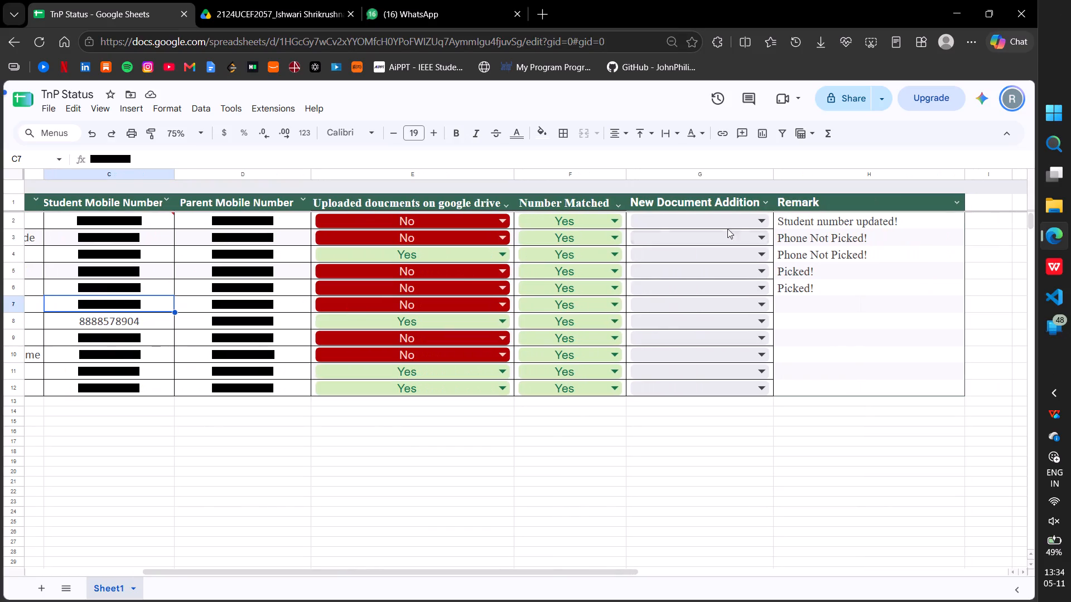
left_click(800, 234)
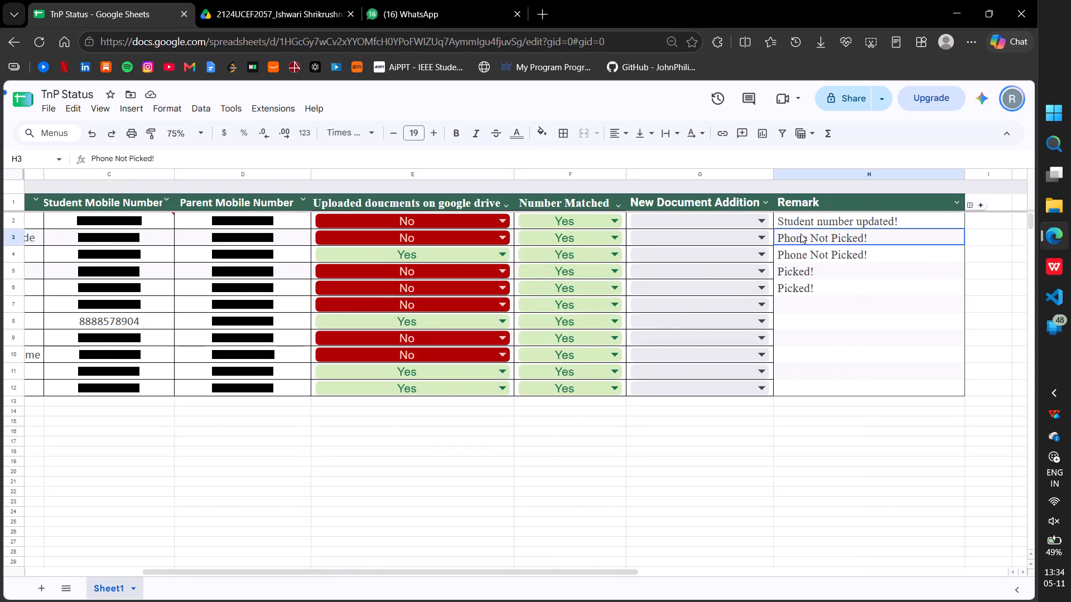
key("ctrl+x")
key("BackSpace")
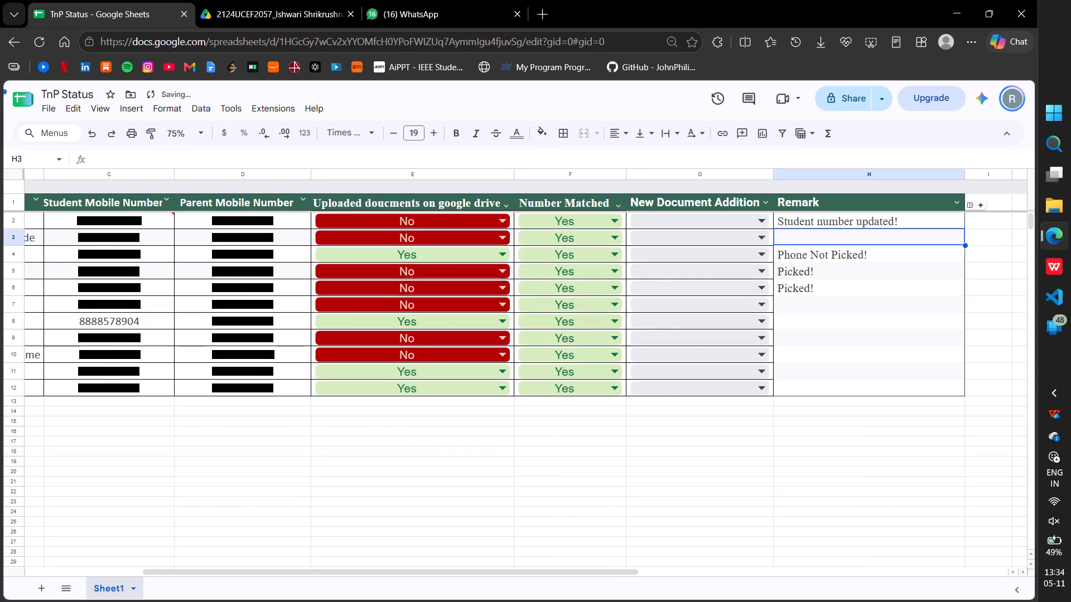
key("ctrl+v")
key("ctrl+v")
key("ctrl+v")
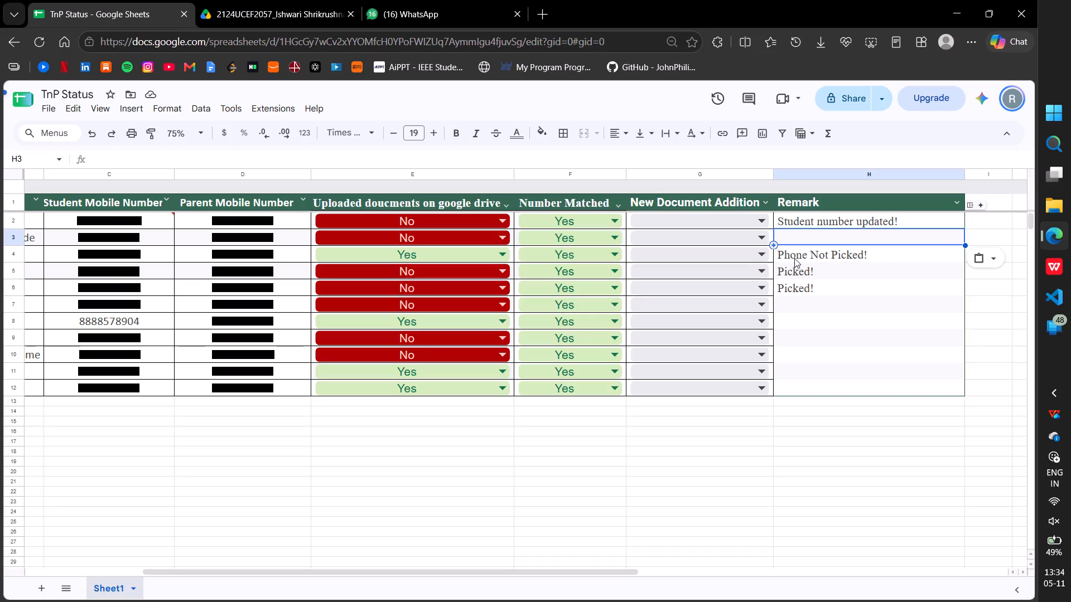
left_click(788, 274)
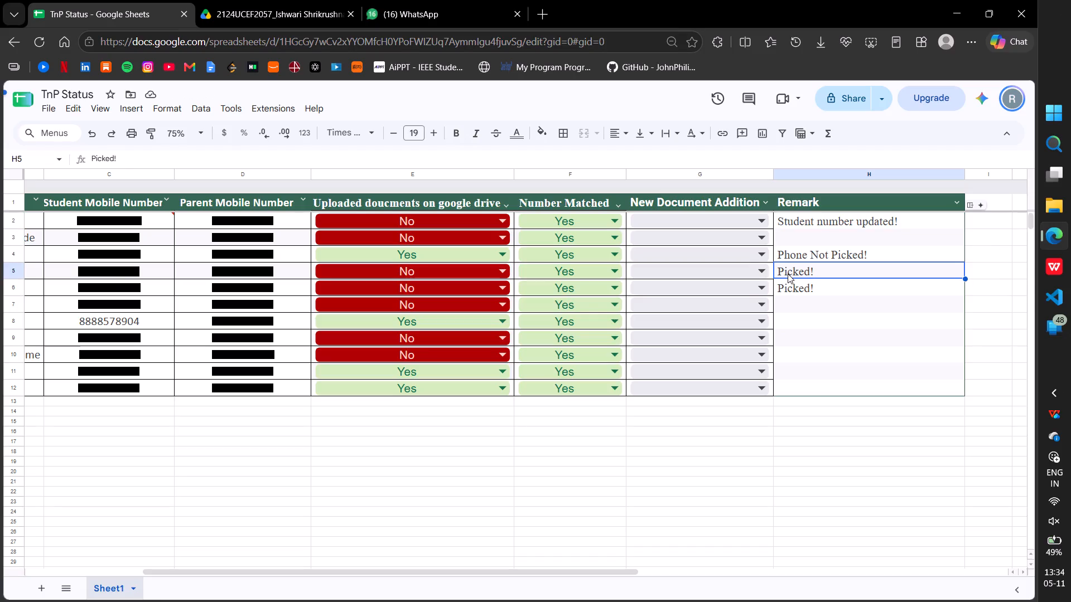
key("ctrl+c")
left_click(812, 231)
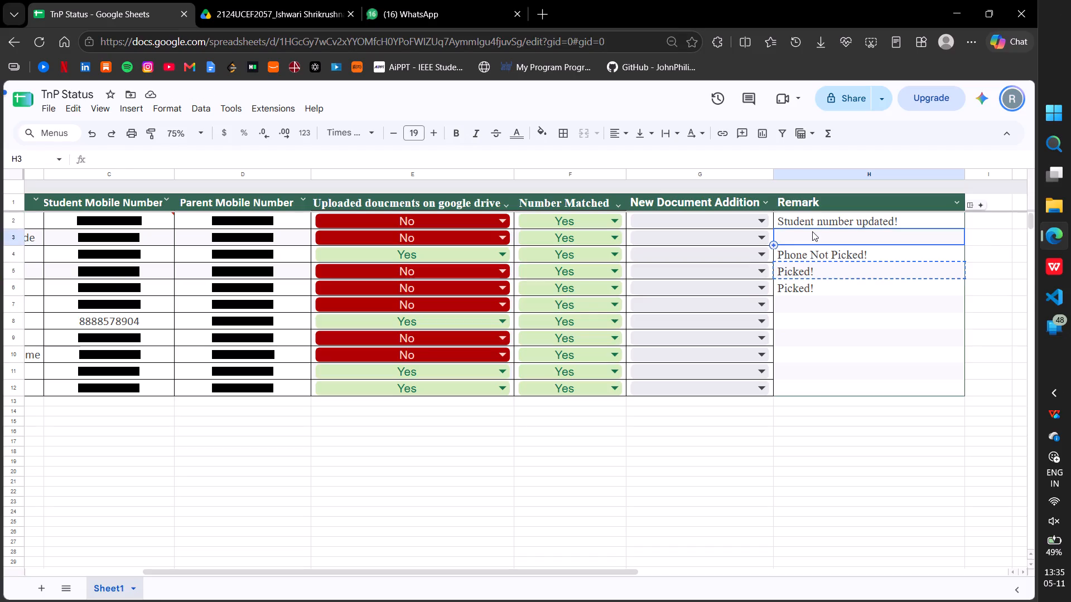
key("ctrl+v")
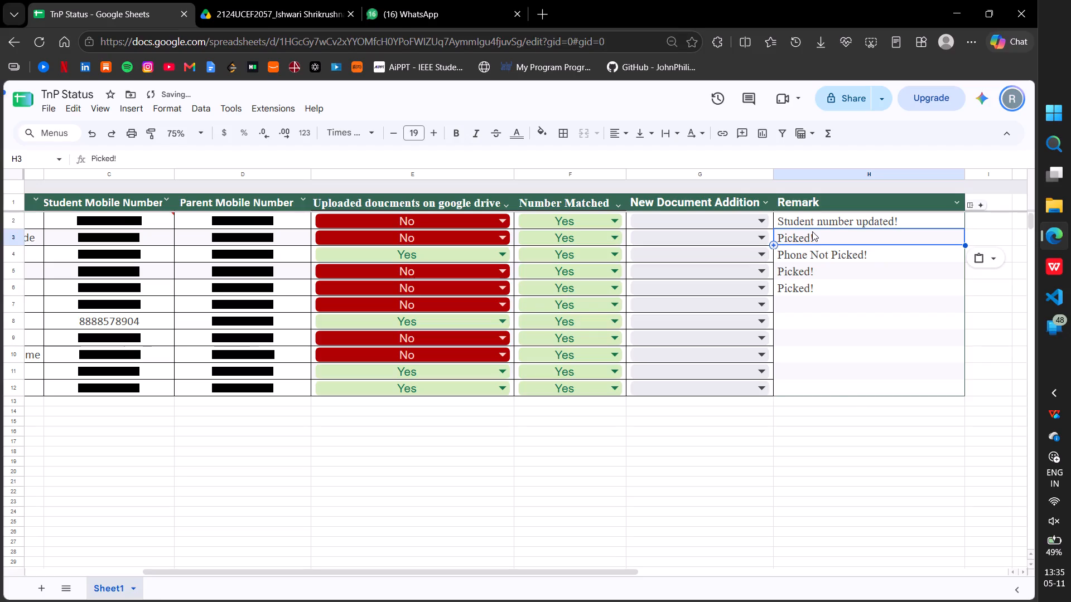
Switch to Drive and go back to the parent folder "BTech Final Year(2026-27): All Data".
scroll(752, 428, "right", 7)
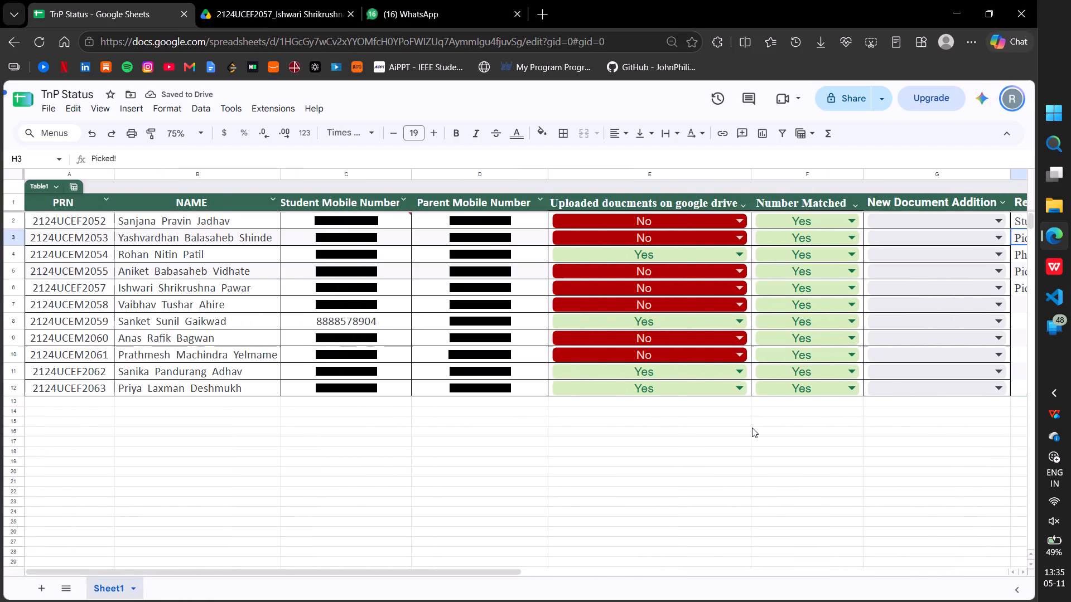
scroll(661, 302, "down", 1)
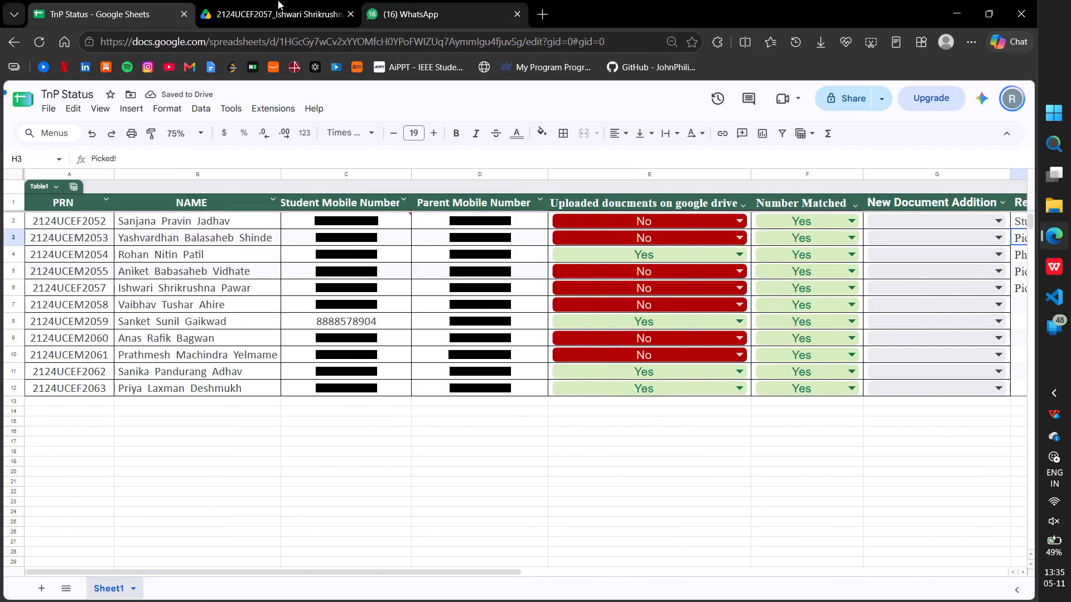
left_click(223, 9)
scroll(531, 154, "left", 1)
left_click(477, 150)
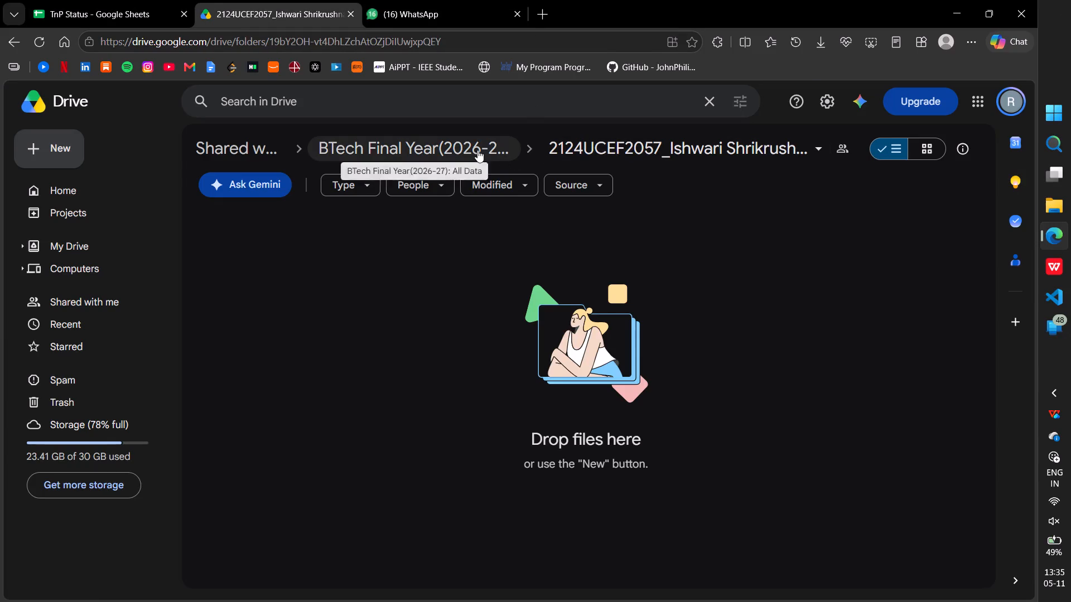
Find and open Yashvardhan's student folder in "BTech Final Year(2026-27): All Data".
scroll(451, 210, "up", 1)
scroll(500, 437, "down", 1)
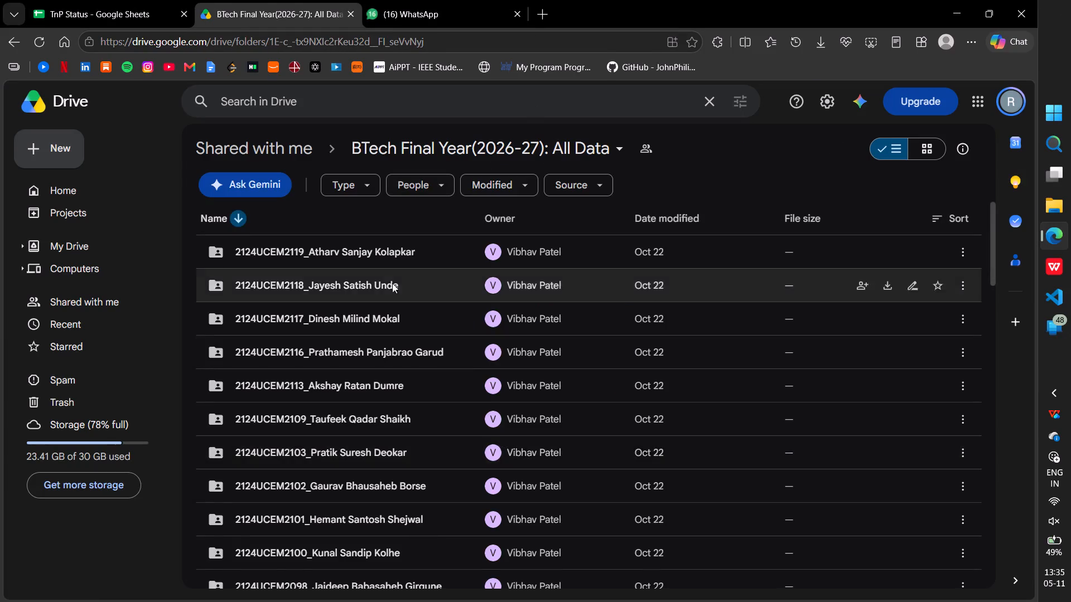
scroll(427, 460, "down", 2)
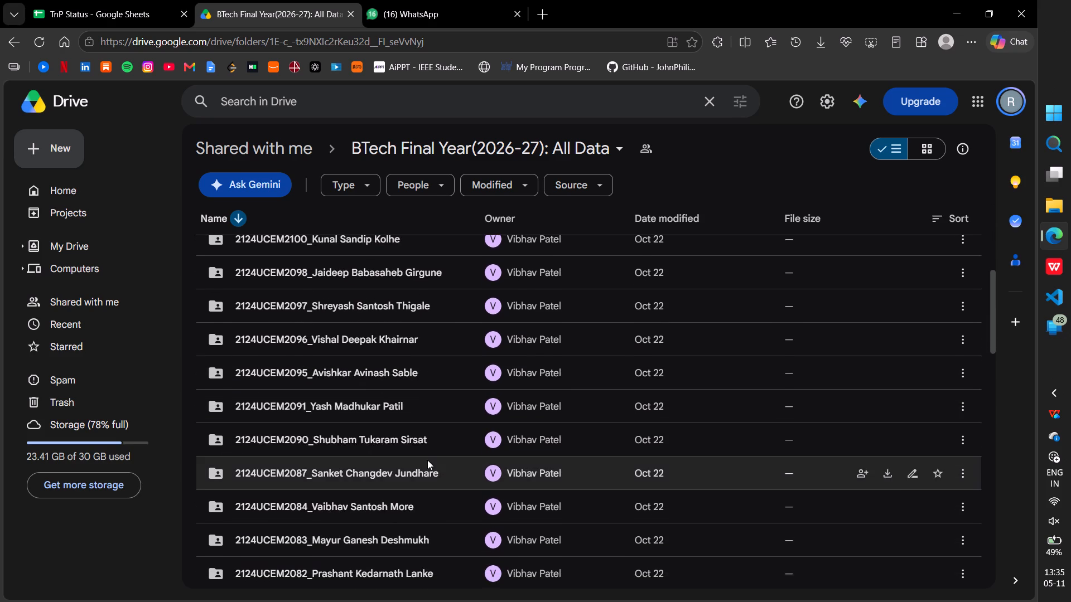
scroll(427, 460, "down", 1)
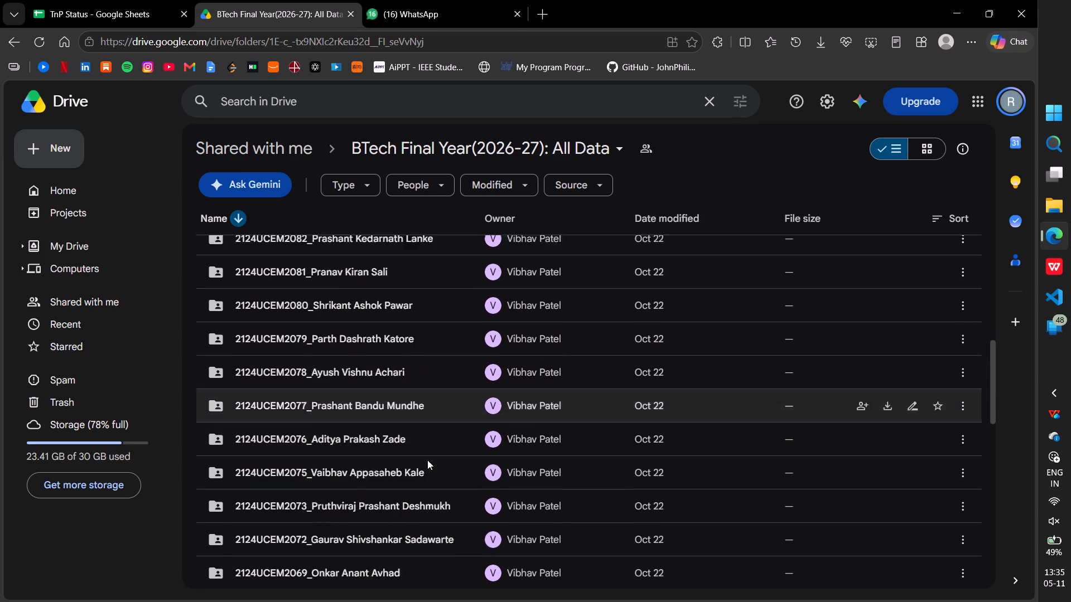
scroll(427, 460, "down", 4)
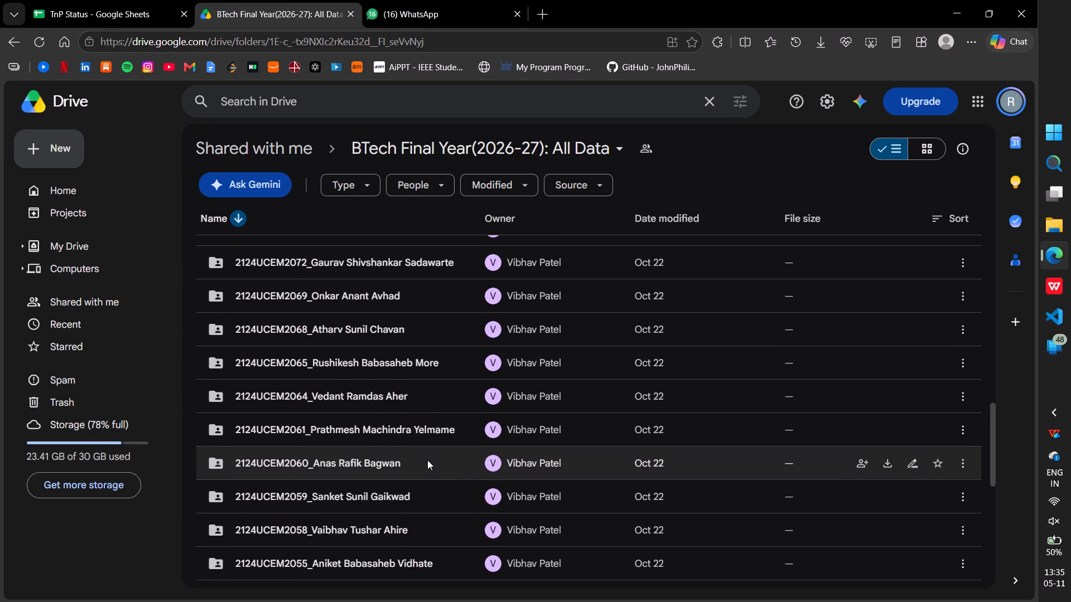
double_click(419, 476)
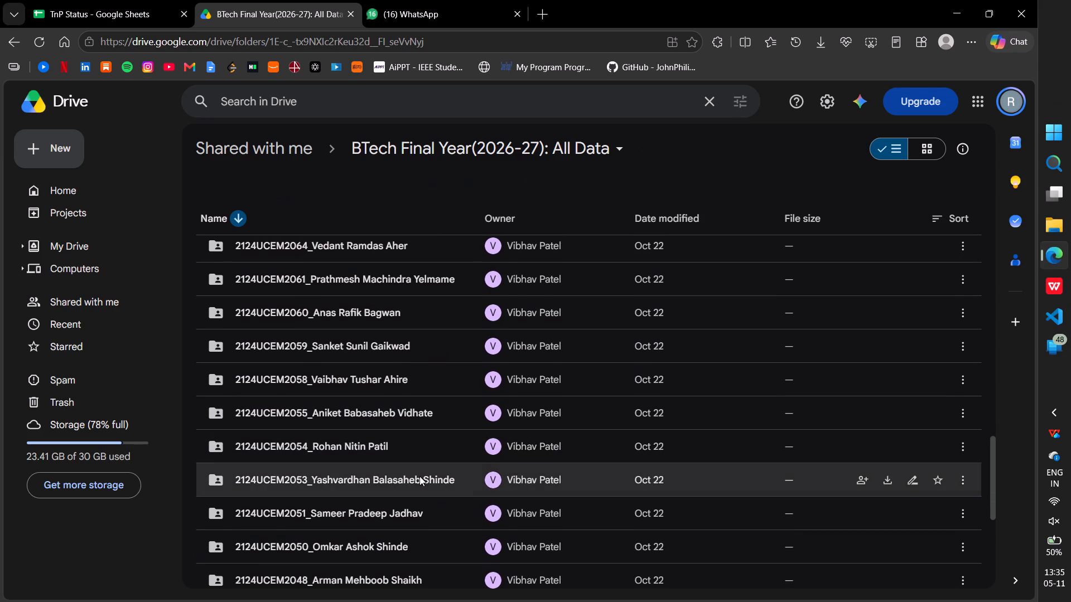
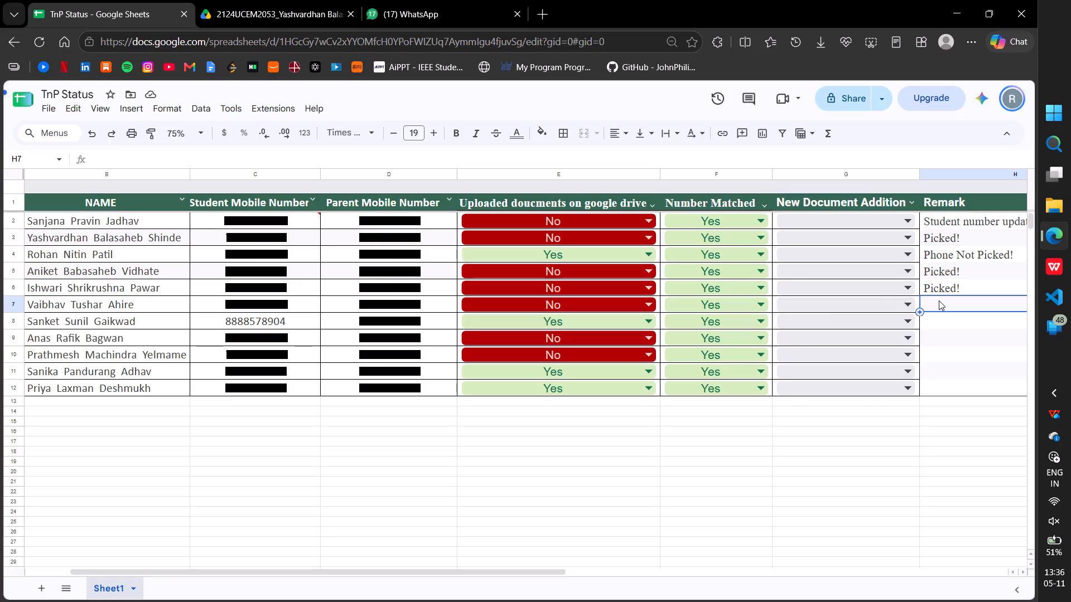
Switch to Drive and go back to the parent folder "BTech Final Year(2026-27): All Data".
scroll(394, 0, "left", 1)
left_click(237, 0)
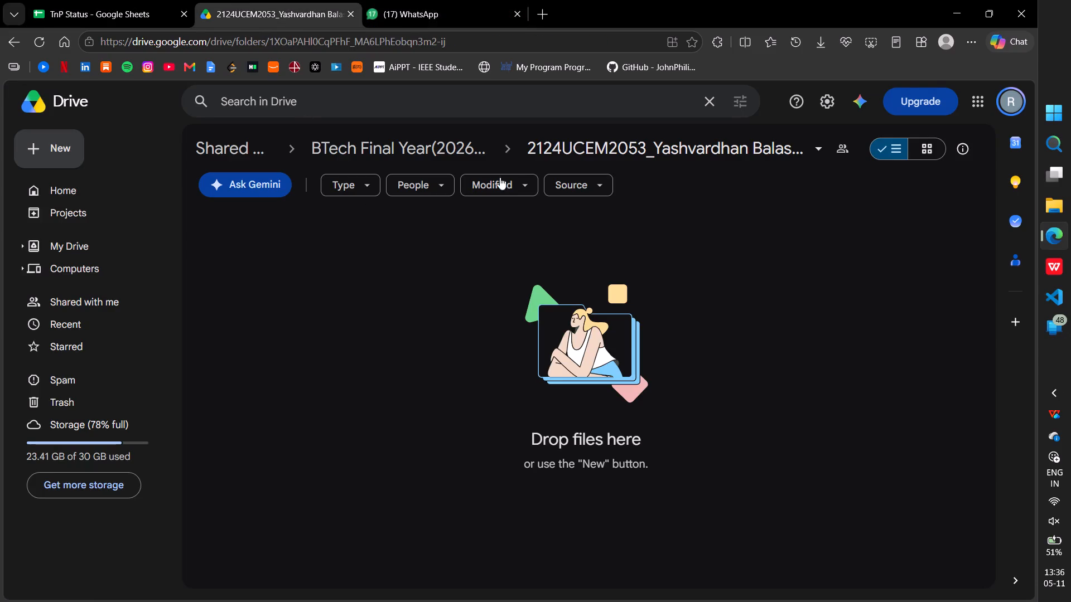
left_click(444, 146)
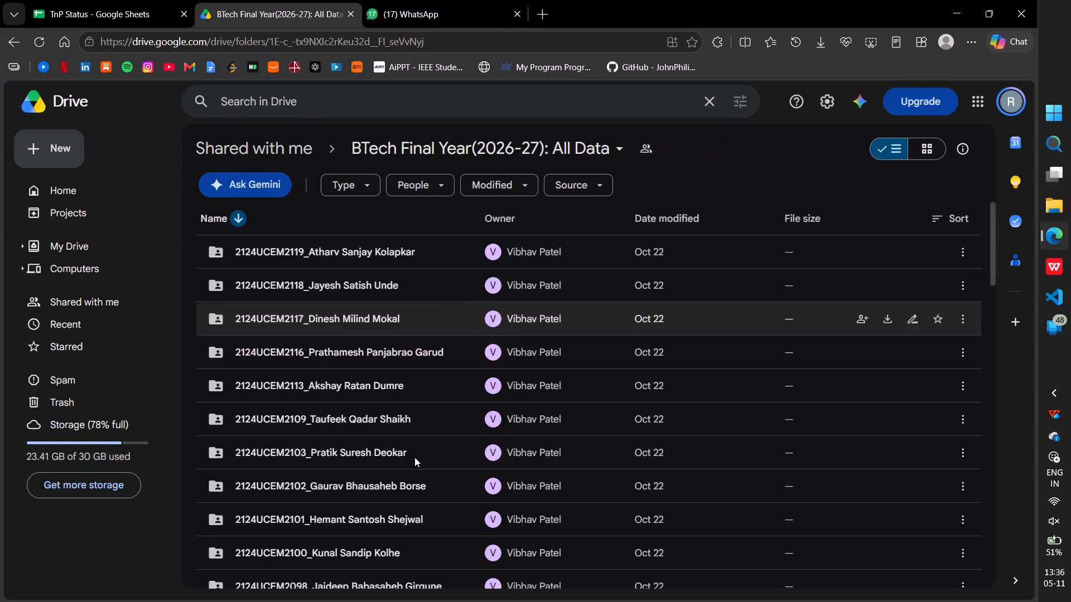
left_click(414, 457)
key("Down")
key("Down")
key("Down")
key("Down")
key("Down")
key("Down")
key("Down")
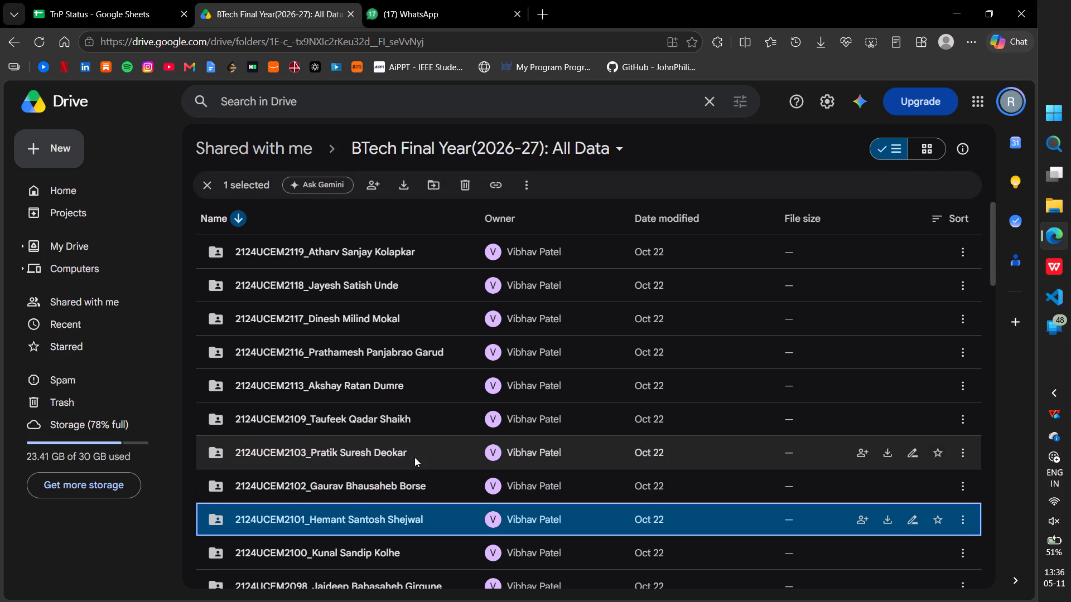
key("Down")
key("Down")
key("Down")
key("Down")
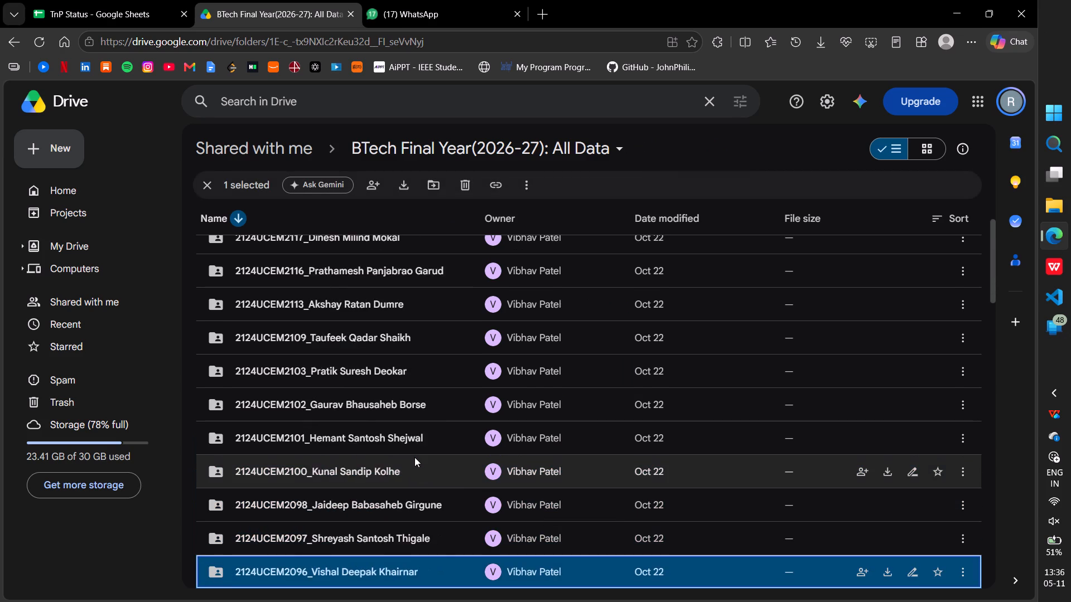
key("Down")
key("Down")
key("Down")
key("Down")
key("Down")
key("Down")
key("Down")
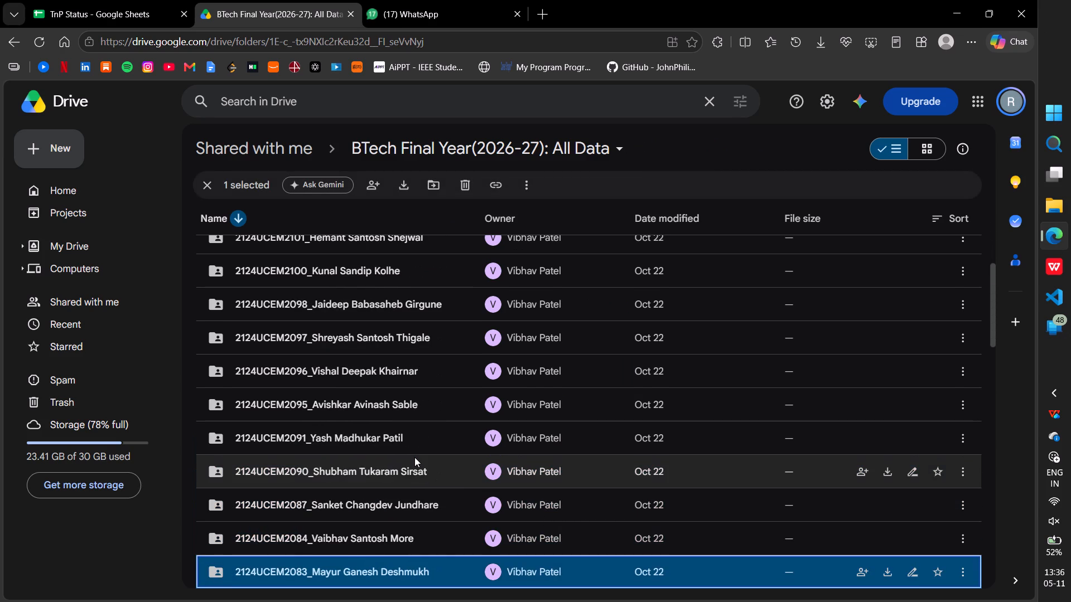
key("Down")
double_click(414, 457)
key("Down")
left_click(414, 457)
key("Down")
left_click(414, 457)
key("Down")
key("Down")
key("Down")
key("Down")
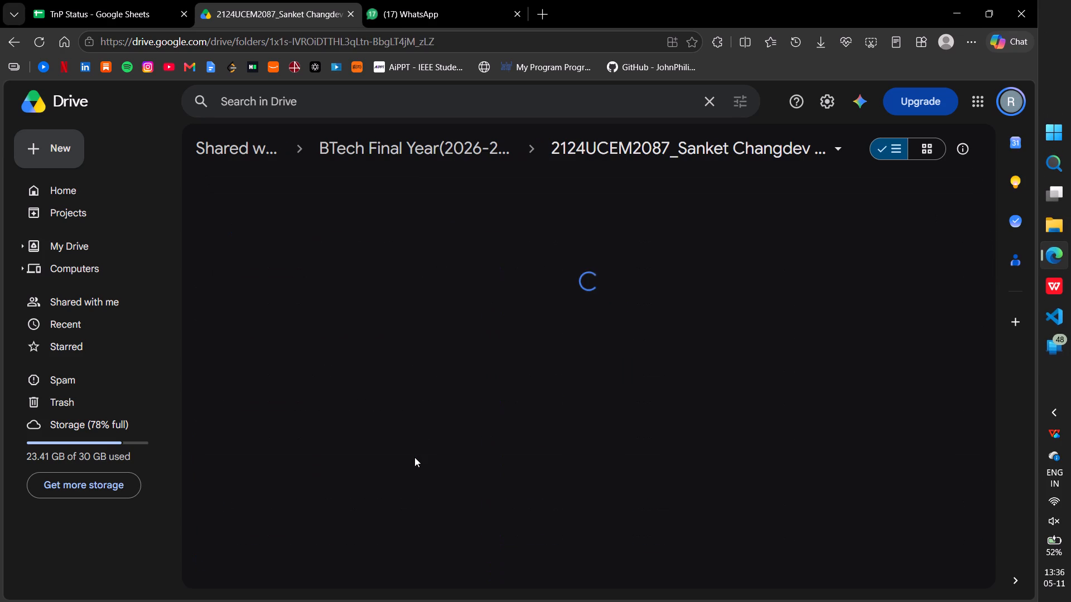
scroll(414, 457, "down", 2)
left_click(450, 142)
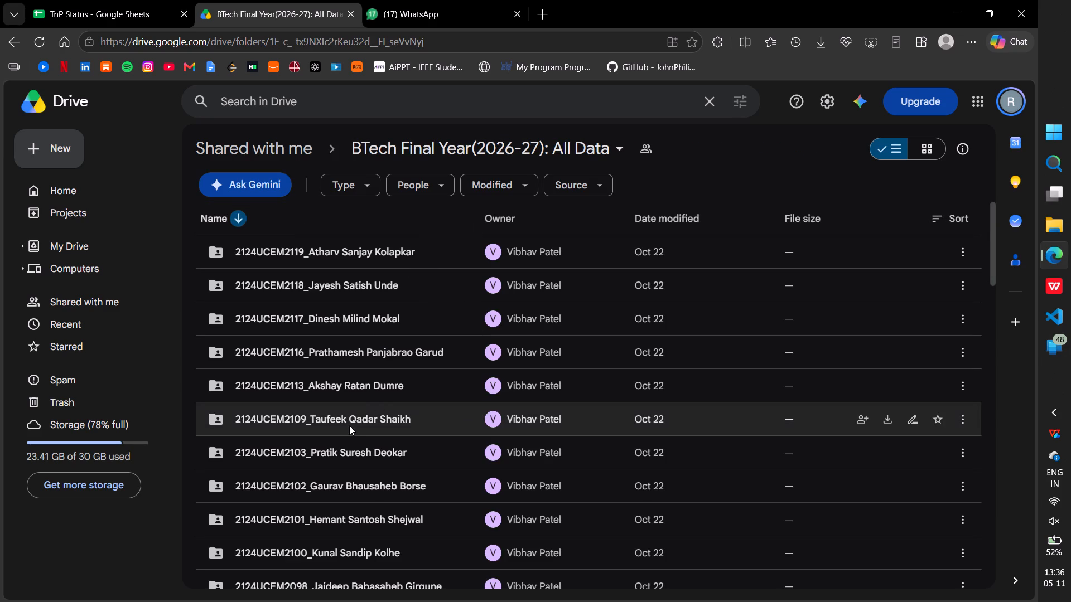
Find and open the student folder of the Vaibhav listed in row 7 of the TnP Status sheet.
left_click(349, 425)
key("Down")
key("Down")
key("Down")
key("Down")
key("Down")
key("Down")
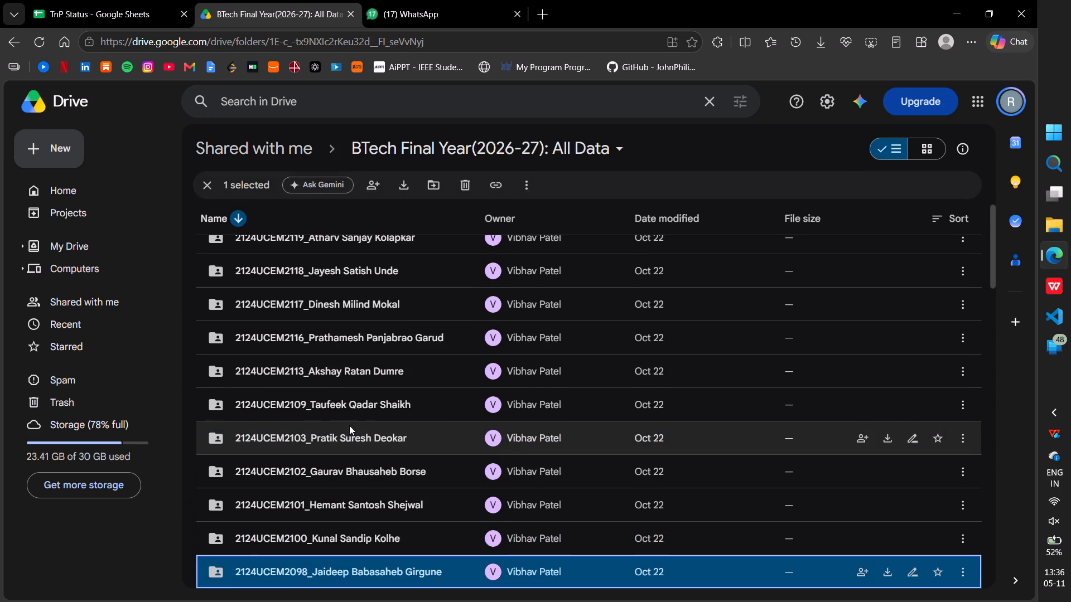
key("Down")
key("Down")
key("Down")
key("Down")
key("Down")
key("Down")
key("Down")
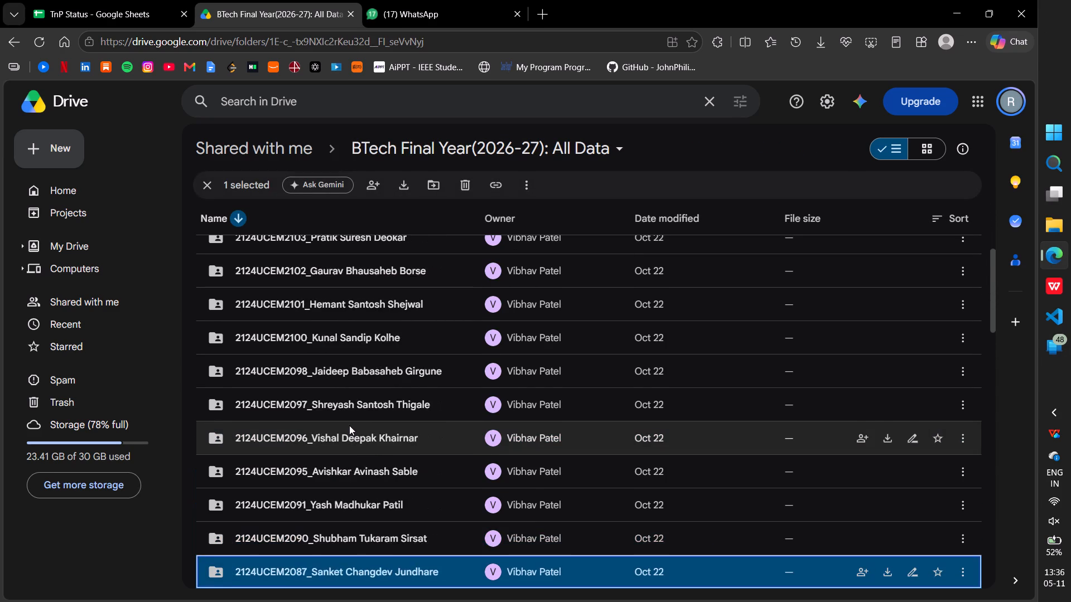
key("Down")
key("Down")
key("Down")
key("Down")
key("Down")
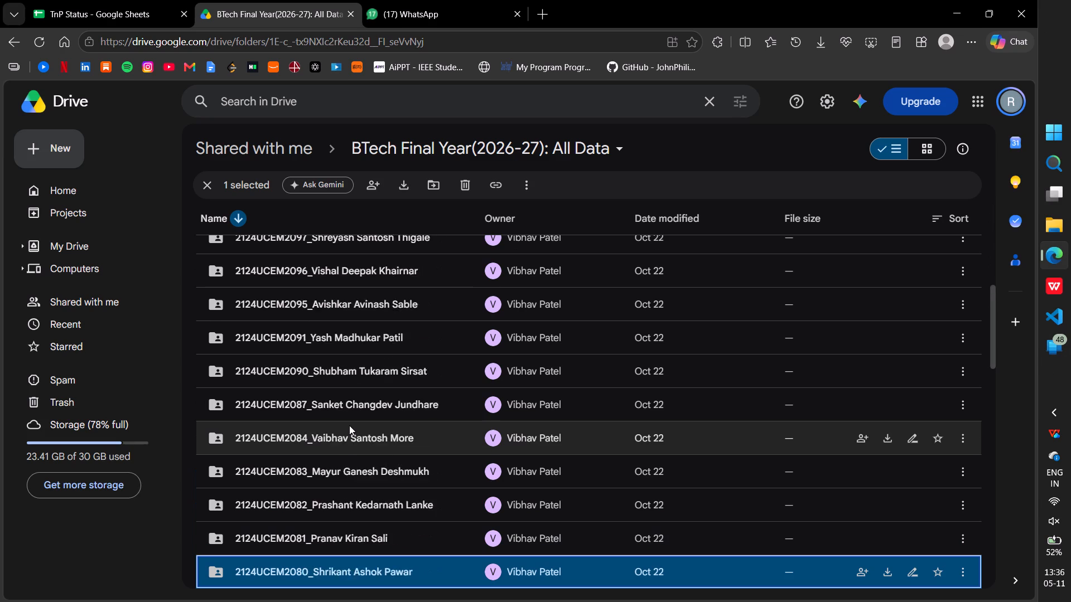
key("Down")
key("Down")
key("Down")
key("Down")
key("Down")
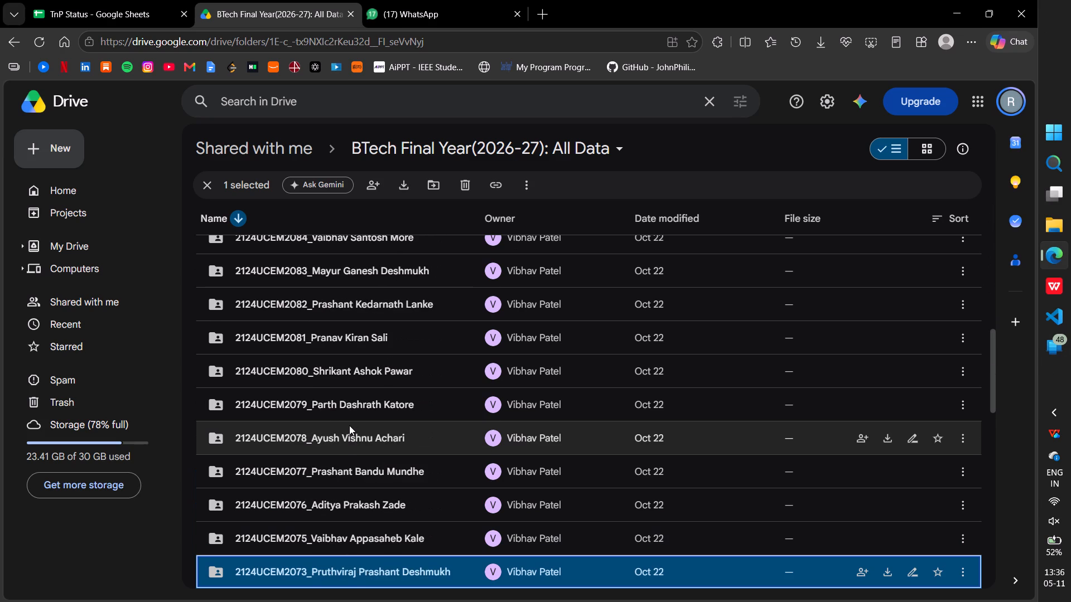
key("Down")
key("Down")
key("Down")
key("Down")
key("Down")
key("Down")
key("Down")
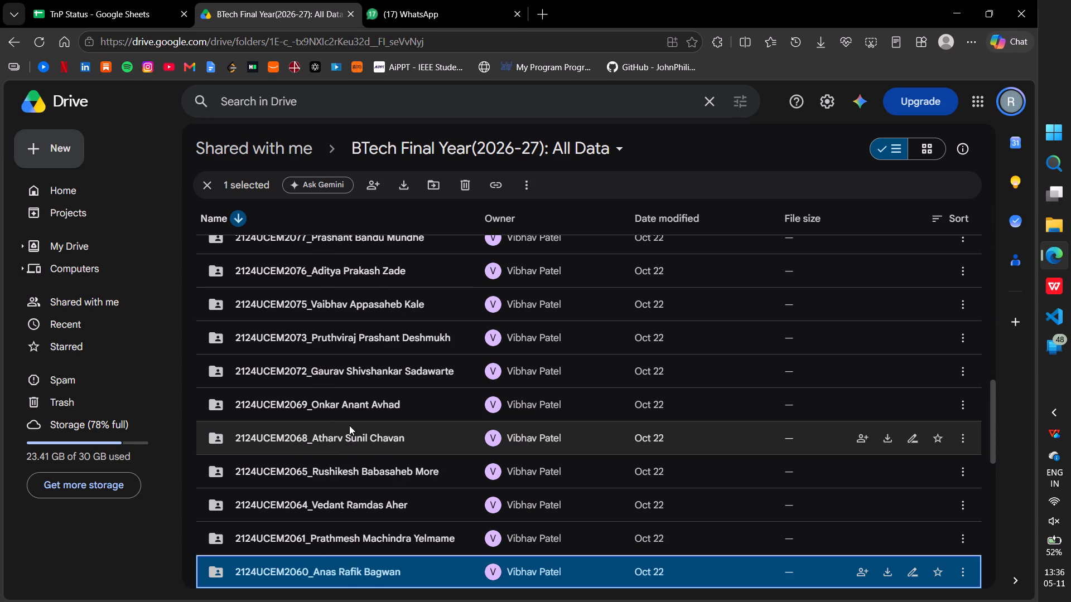
key("Down")
key("Down")
key("Down")
key("Down")
key("Down")
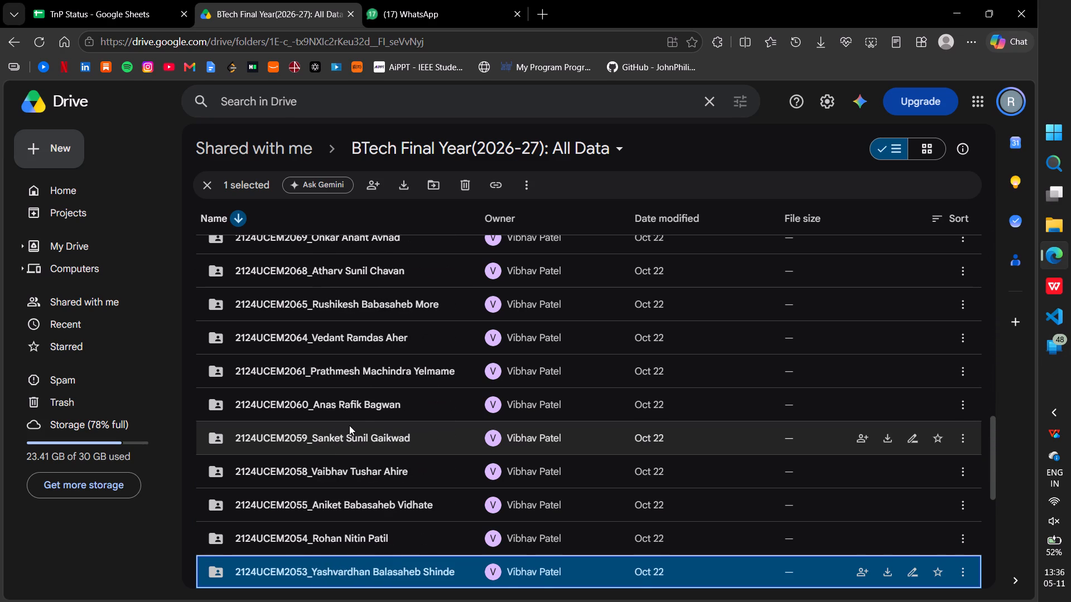
key("Up")
key("Up")
key("Up")
key("Return")
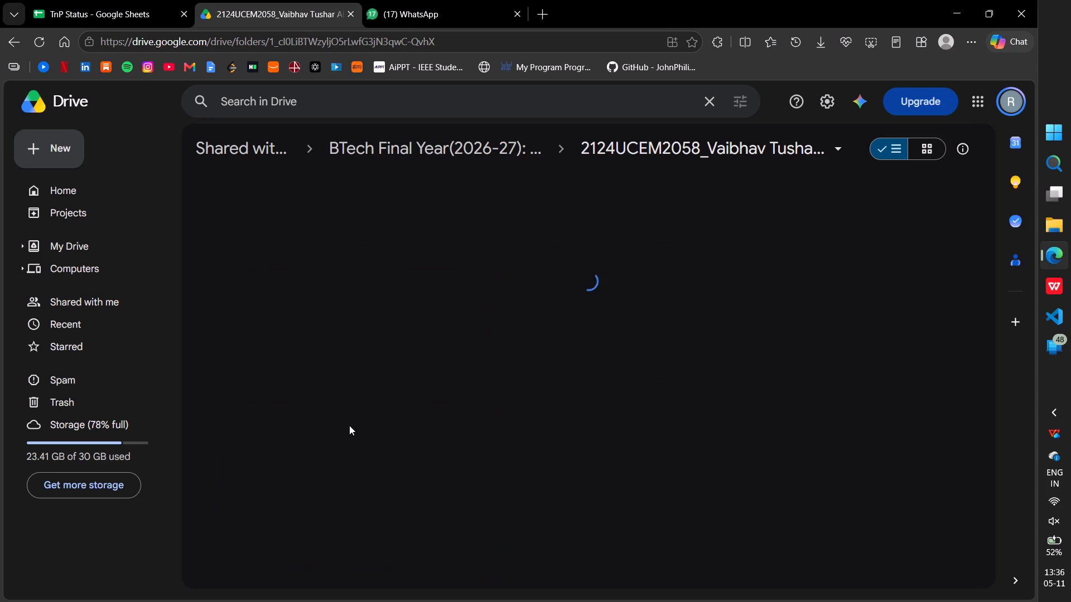
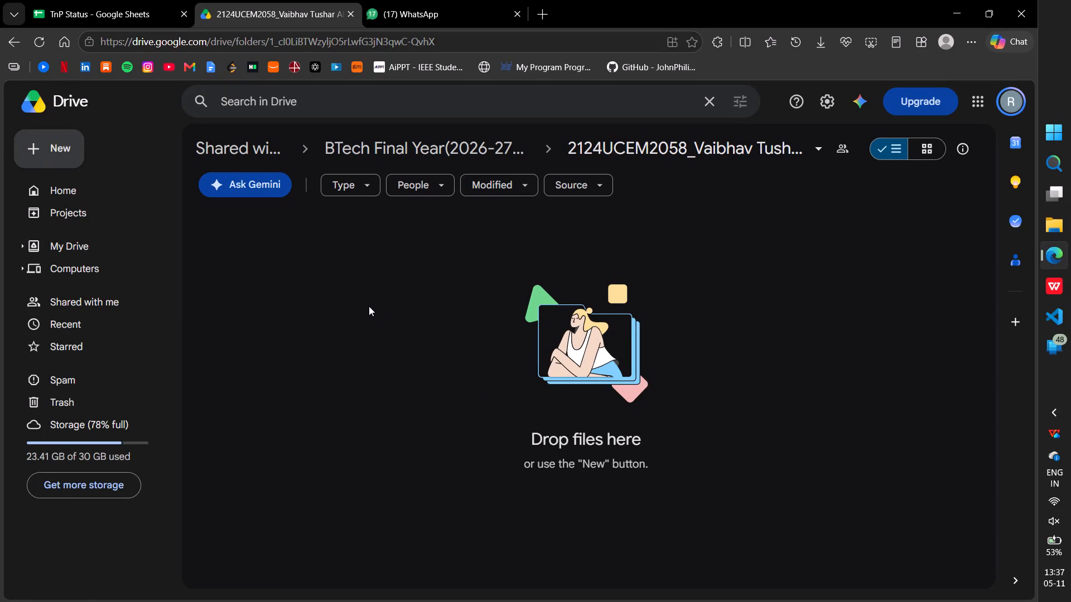
Switch to the TnP Status sheet and copy the "Picked!" remark from row 6 into the Remark cell of row 7.
scroll(152, 138, "down", 1)
left_click(83, 1)
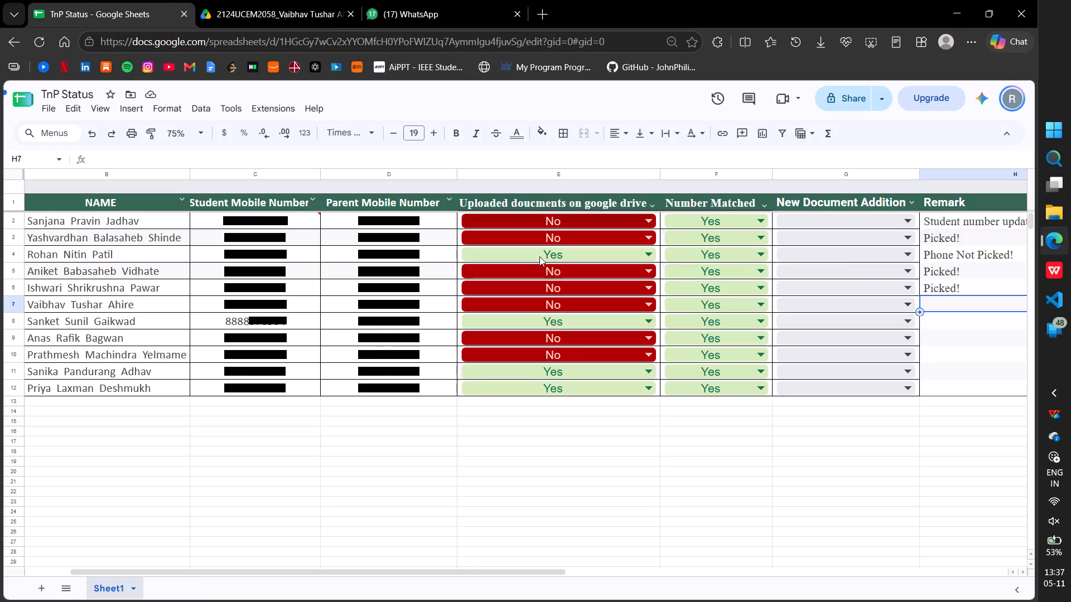
double_click(954, 276)
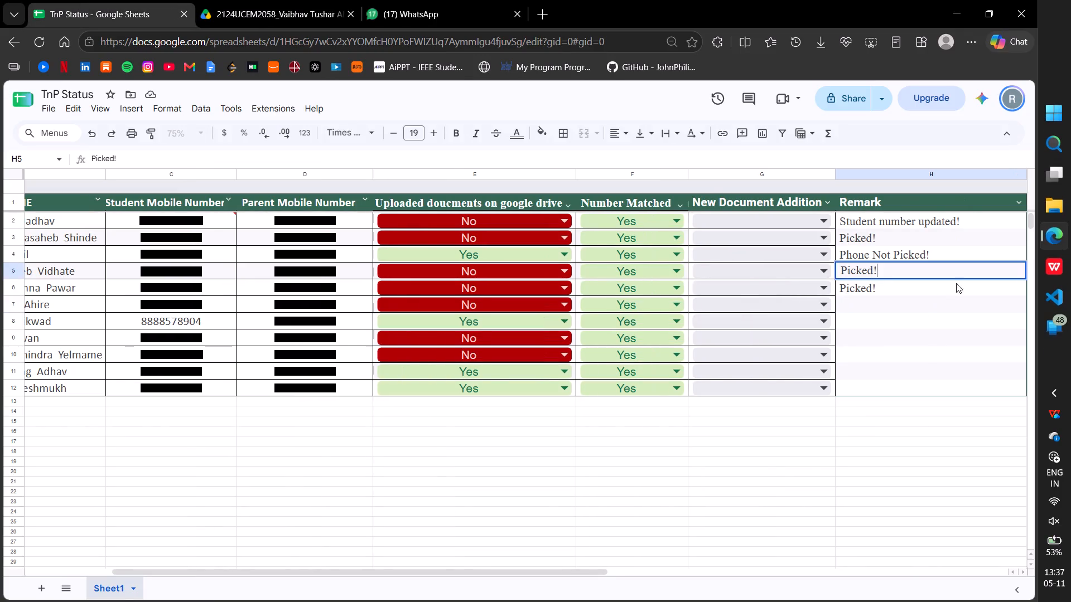
left_click(933, 289)
key("ctrl+c")
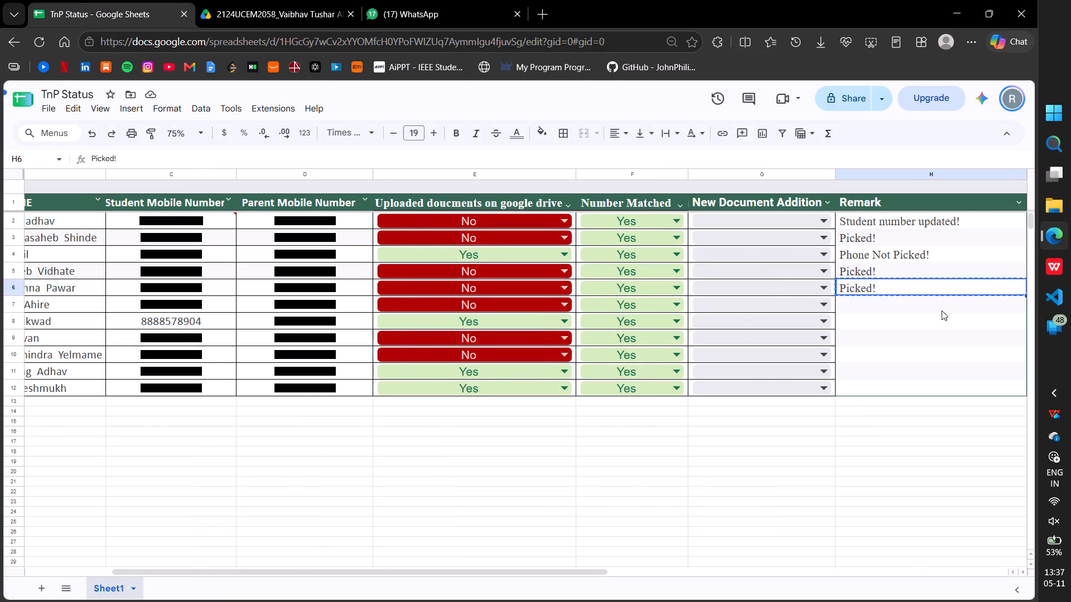
left_click(933, 305)
key("ctrl+v")
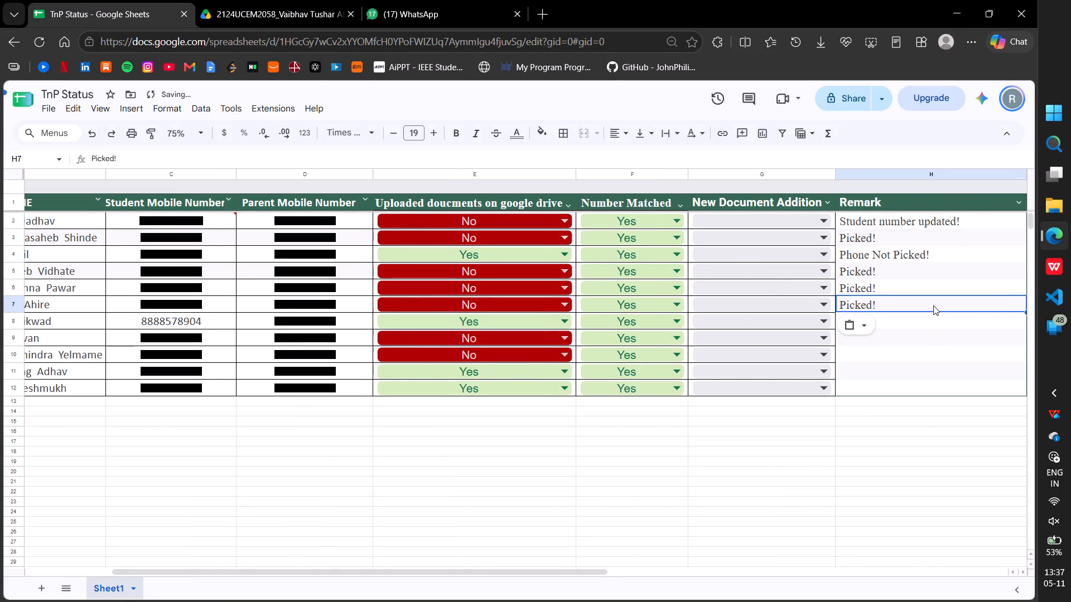
Look up the student mobile numbers in rows 8 and 9 of the TnP Status sheet.
scroll(933, 305, "left", 3)
scroll(477, 513, "right", 3)
scroll(477, 513, "down", 1)
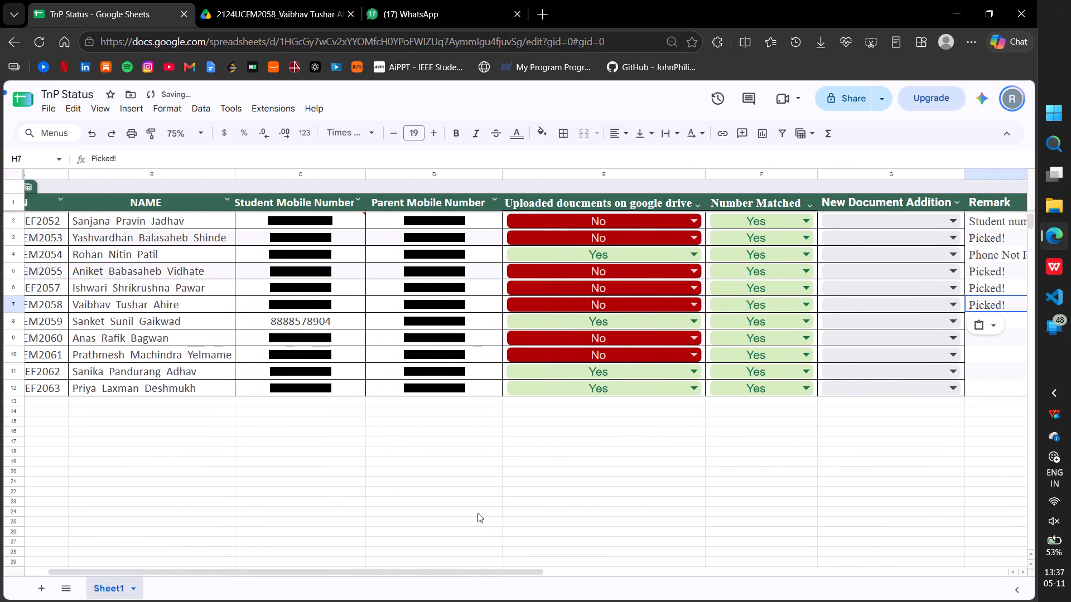
scroll(477, 513, "down", 1)
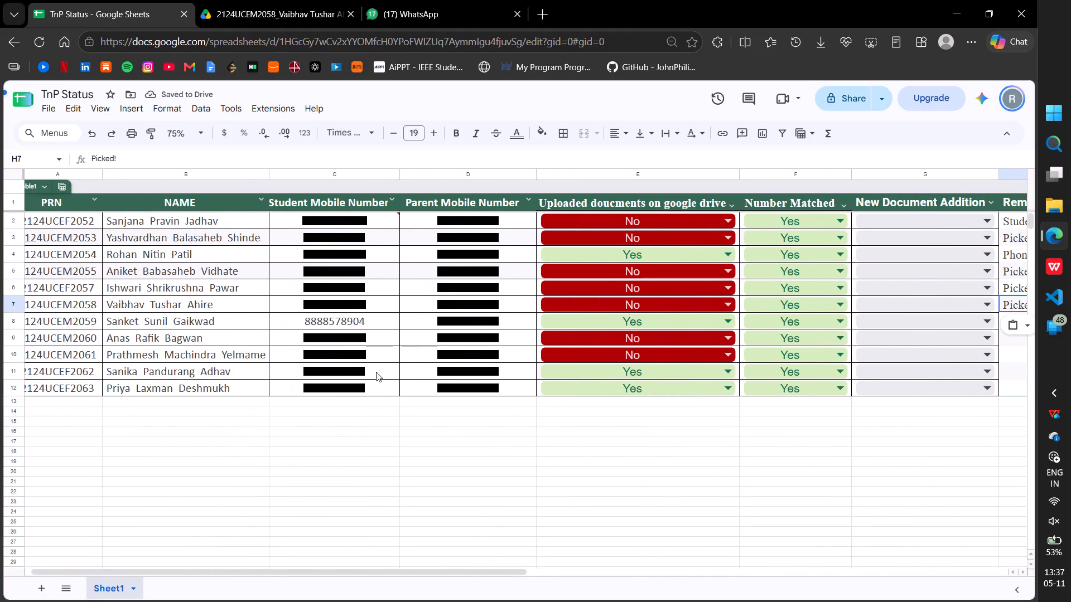
left_click(340, 324)
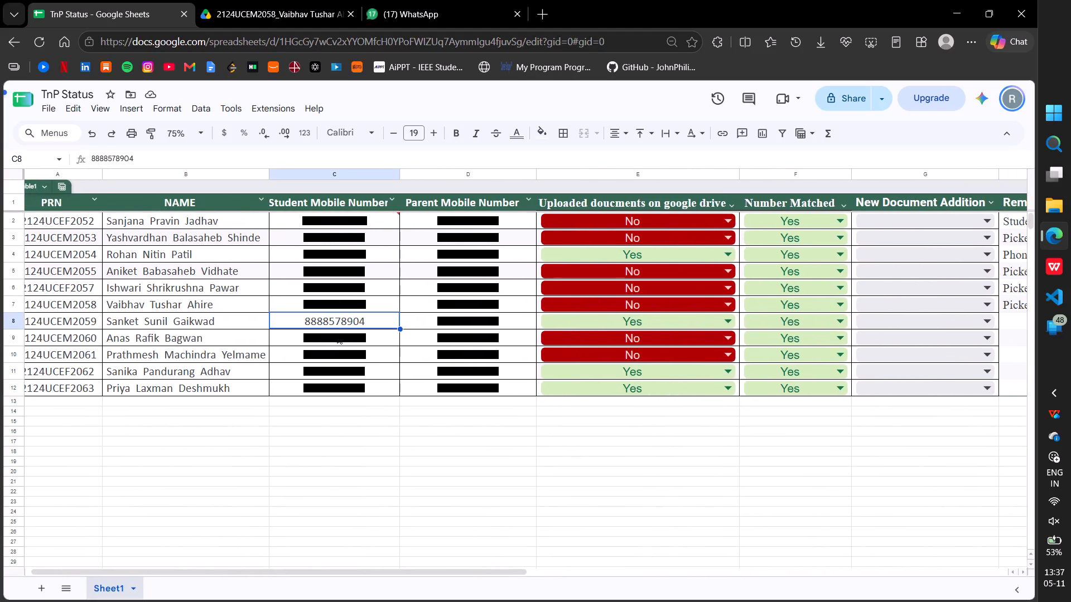
left_click(349, 337)
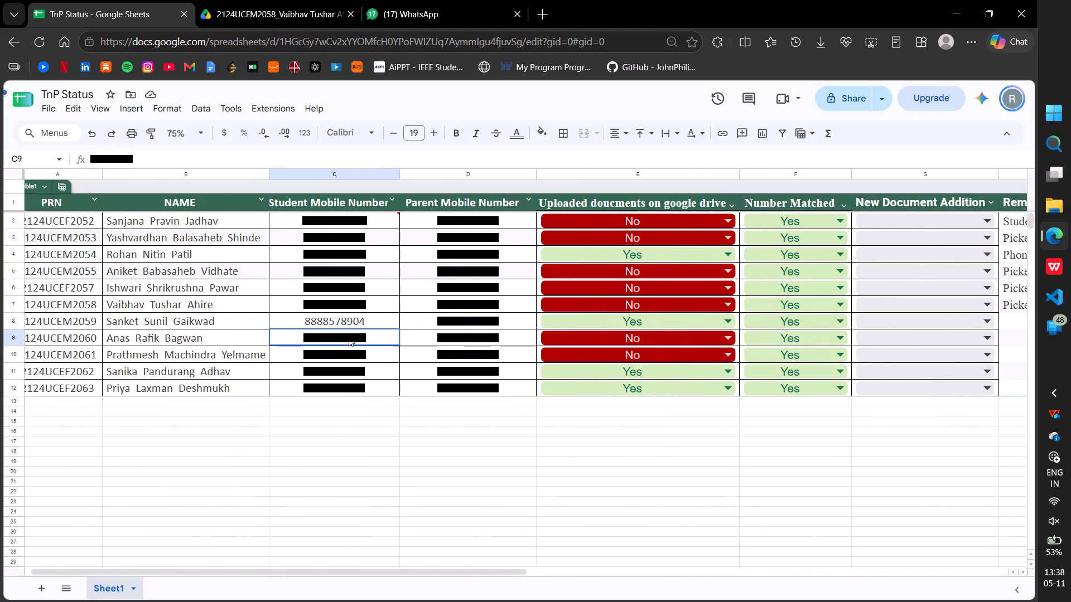
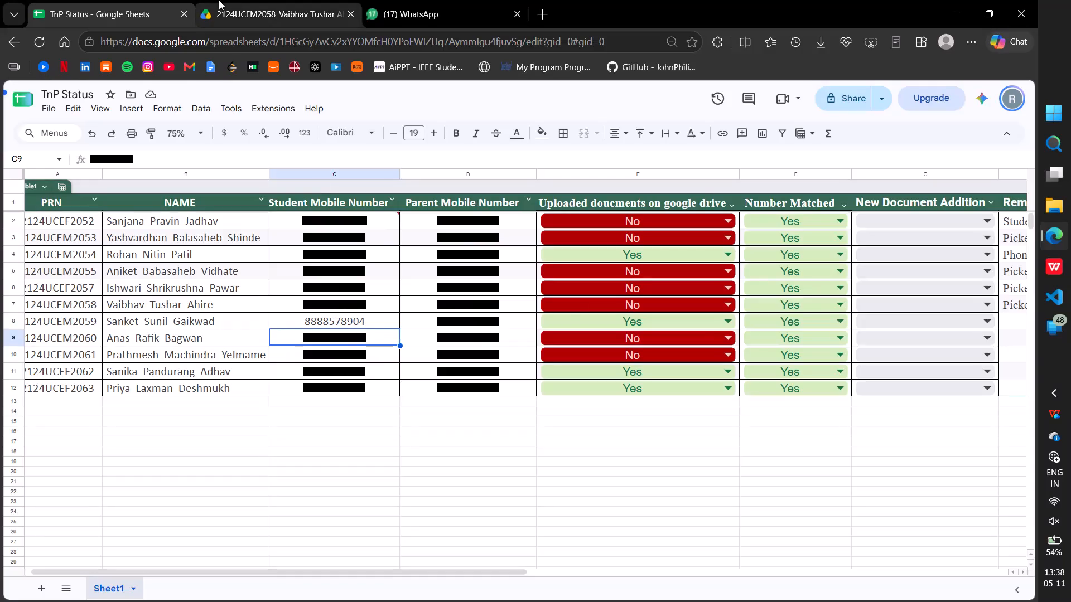
Switch to the Drive tab and go back to the shared BTech Final Year(2026-27): All Data folder.
left_click(246, 7)
scroll(246, 7, "up", 2)
left_click(340, 195)
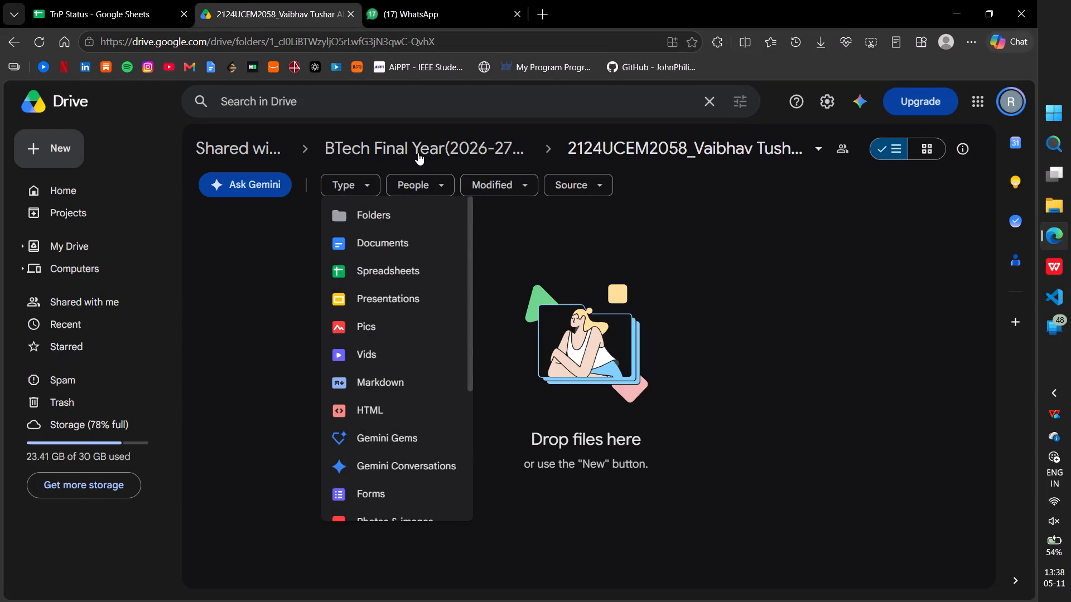
left_click(418, 153)
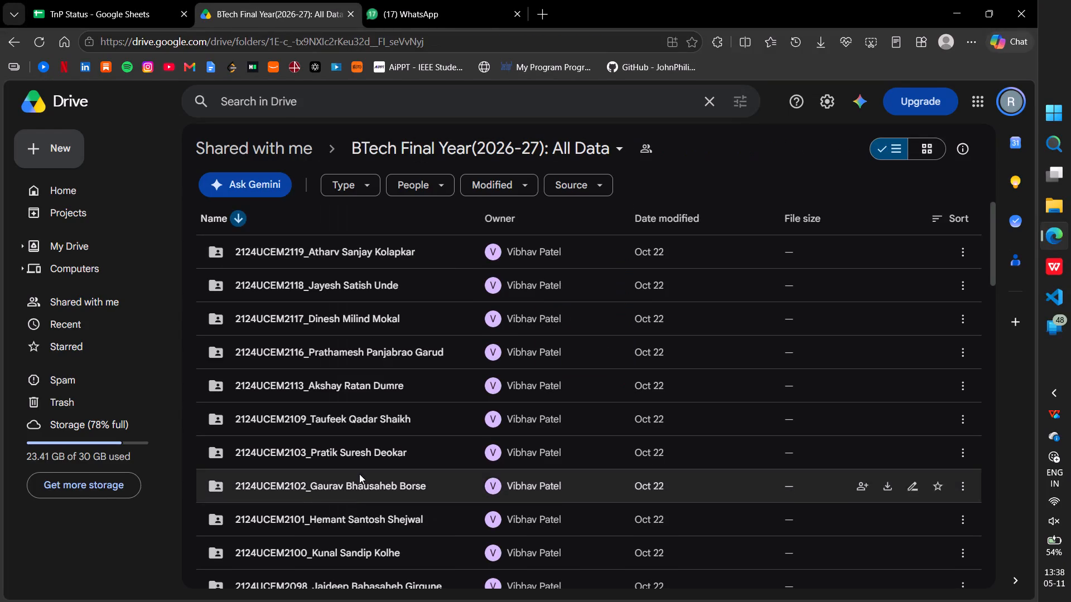
Find and select the Drive folder of the student listed in row 9 of the TnP Status sheet.
left_click(359, 474)
key("Down")
key("Down")
key("Down")
key("Down")
key("Down")
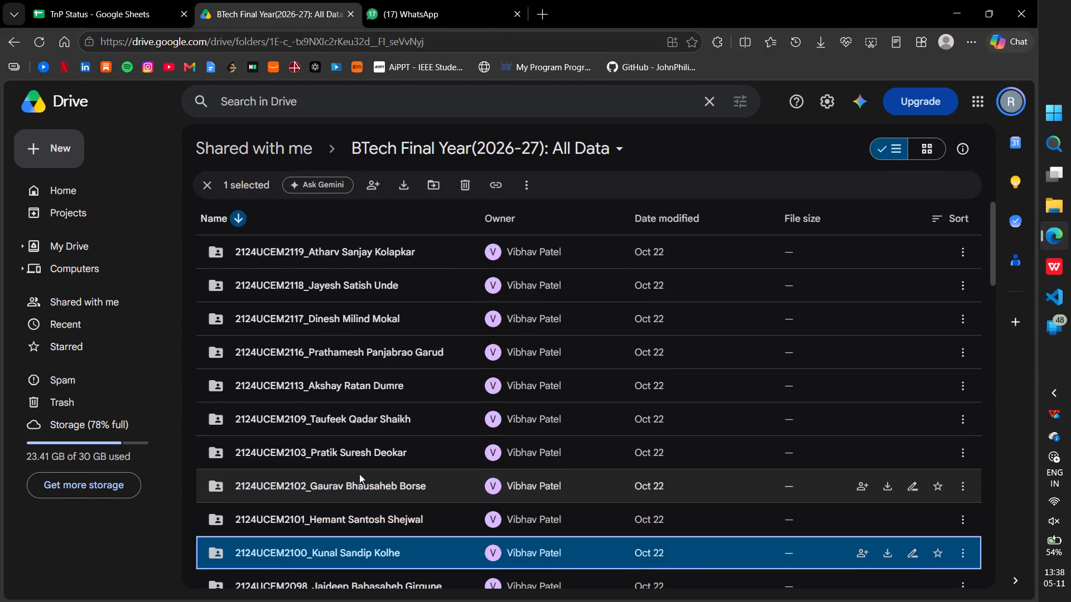
key("Down")
key("Down")
key("Down")
key("Down")
key("Down")
key("Down")
key("Down")
key("Down")
key("Down")
key("Down")
key("Down")
key("Down")
key("Down")
key("Down")
key("Down")
key("Down")
key("Down")
key("Down")
key("Down")
key("Down")
key("Down")
key("Down")
key("Down")
key("Down")
key("Down")
key("Down")
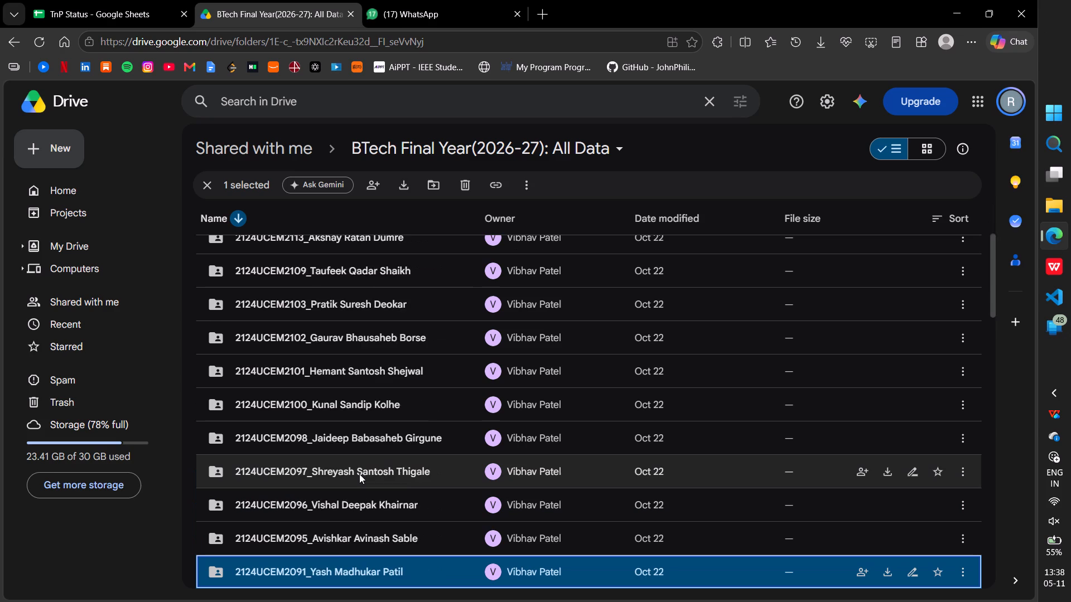
key("Down")
key("Down")
key("Down")
key("Down")
key("Down")
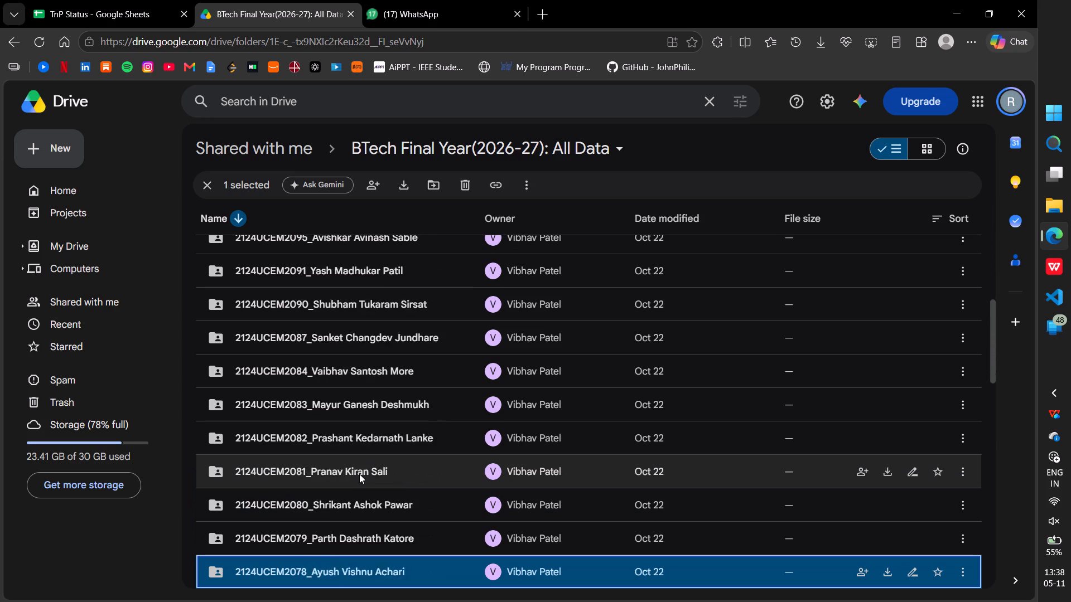
key("Down")
key("Down")
key("Down")
key("Down")
key("Down")
key("Down")
key("Down")
key("Down")
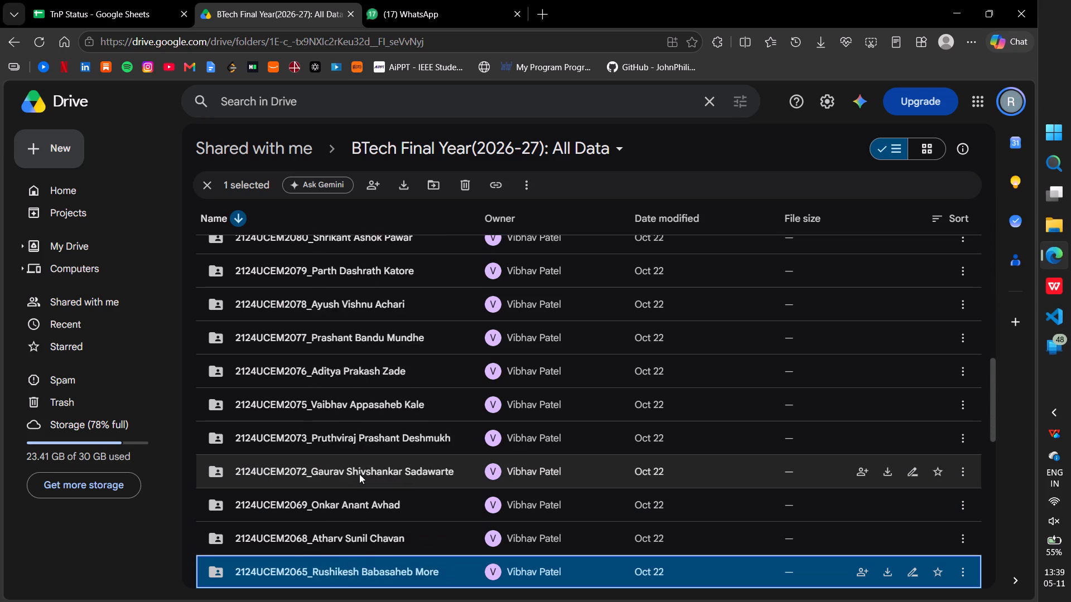
key("Down")
key("Down")
key("Down")
key("Down")
key("Up")
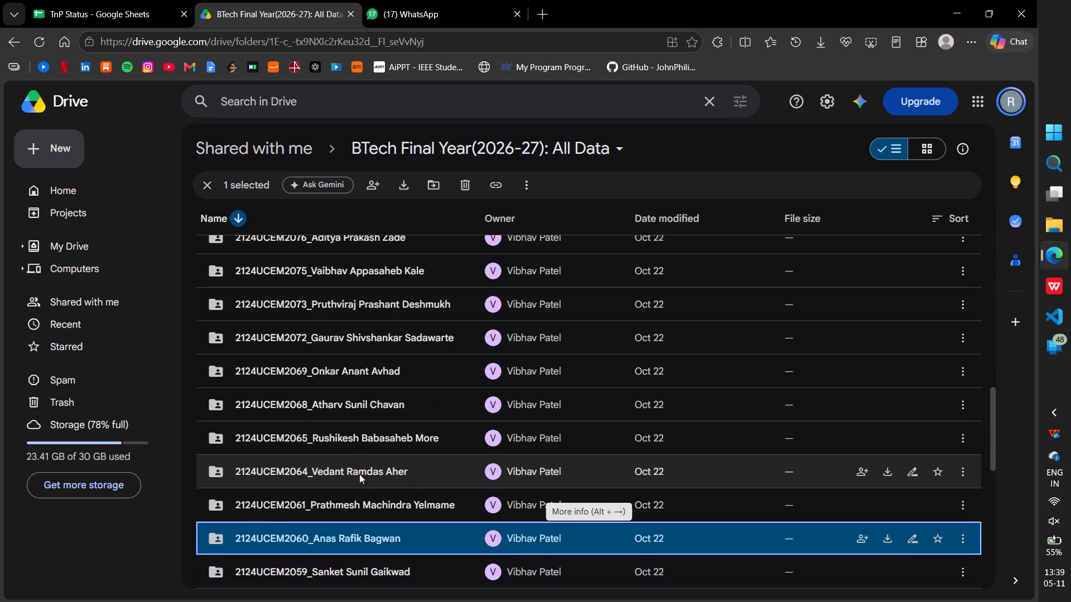
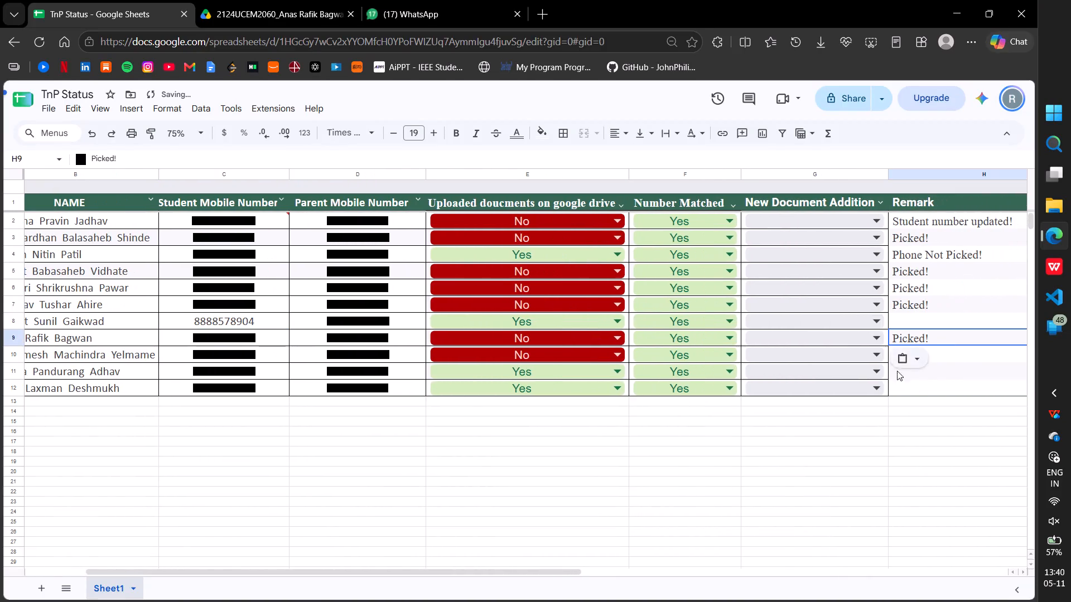
Check the next student in the TnP Status sheet and return to the BTech Final Year(2026-27): All Data folder in Drive.
scroll(693, 475, "right", 3)
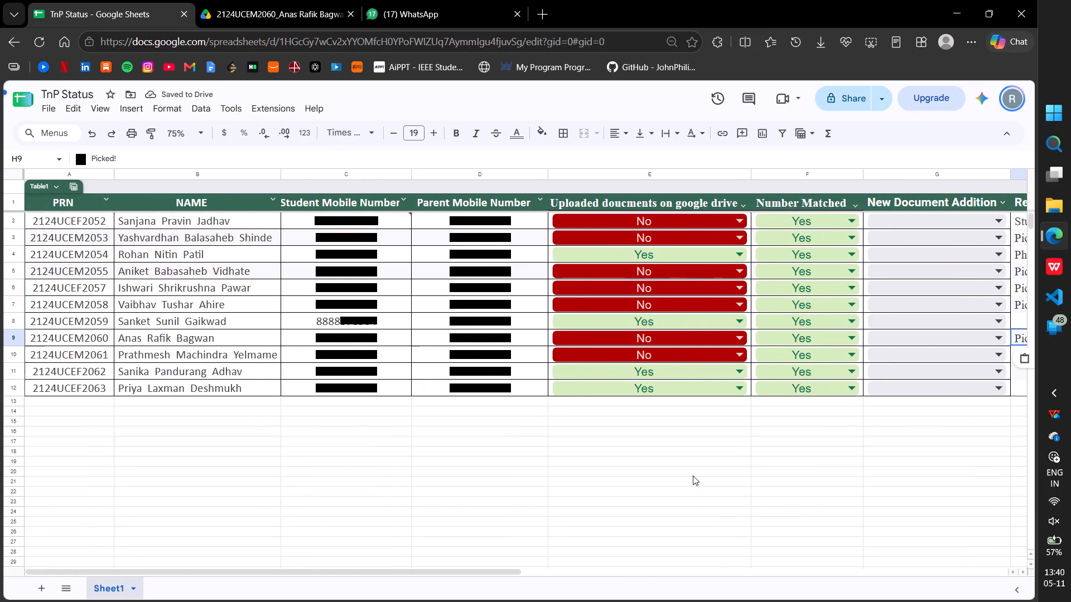
scroll(693, 475, "right", 1)
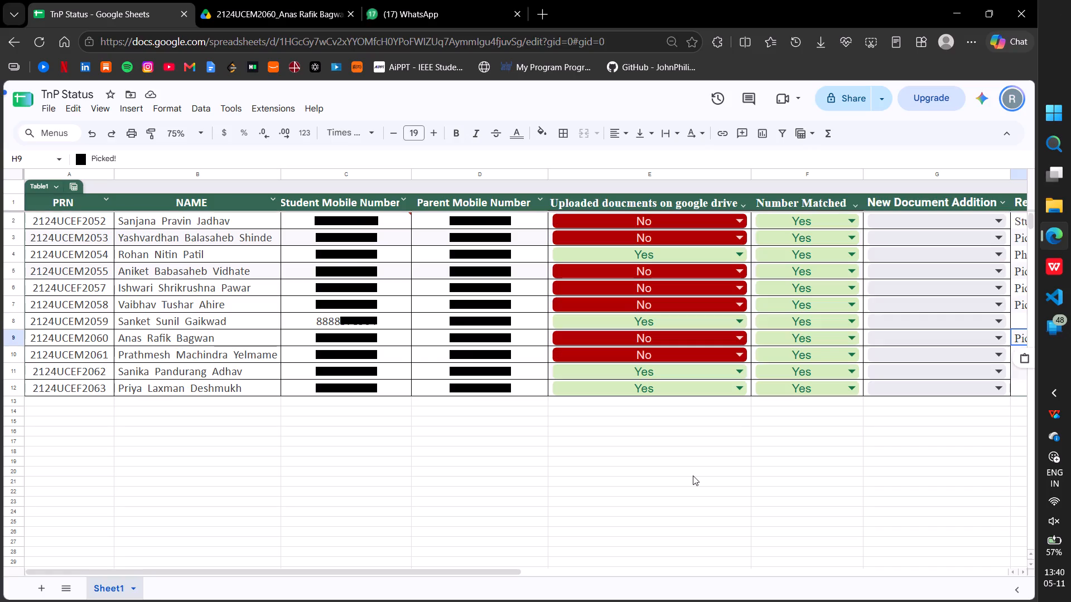
left_click(271, 9)
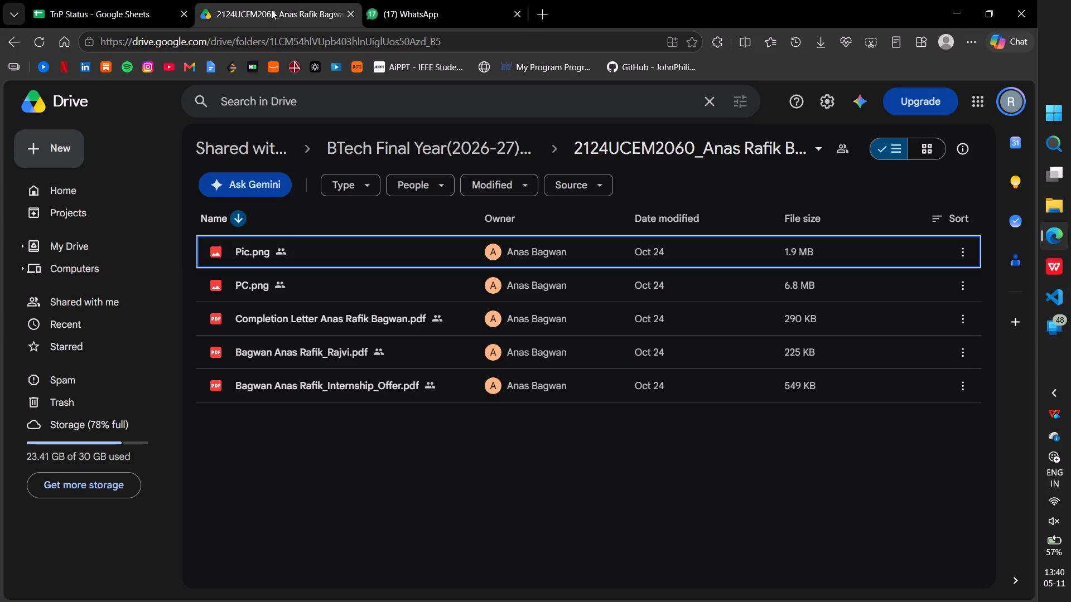
left_click(553, 149)
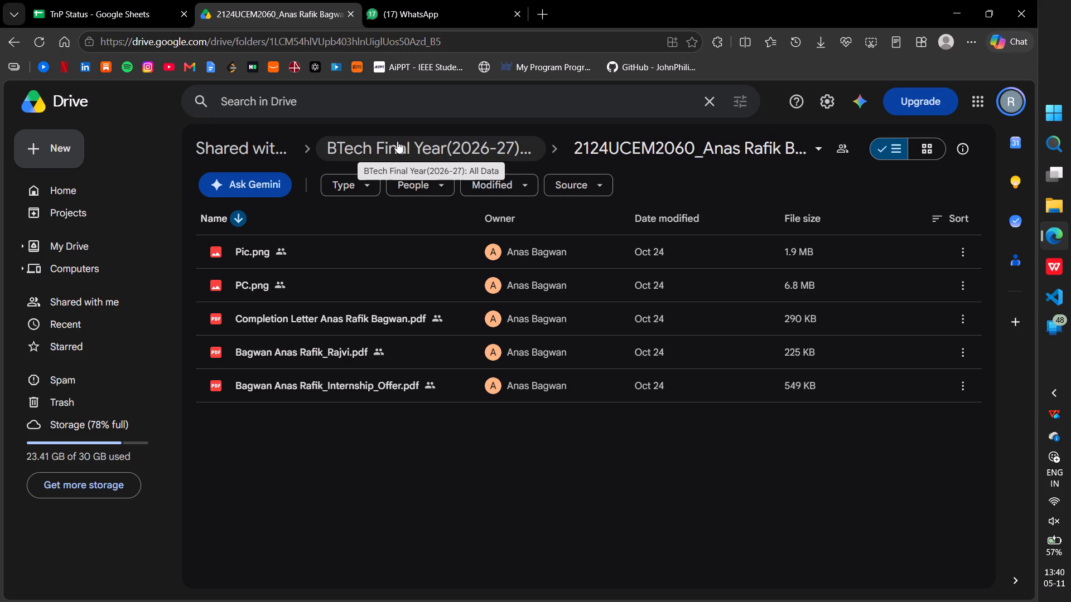
left_click(397, 141)
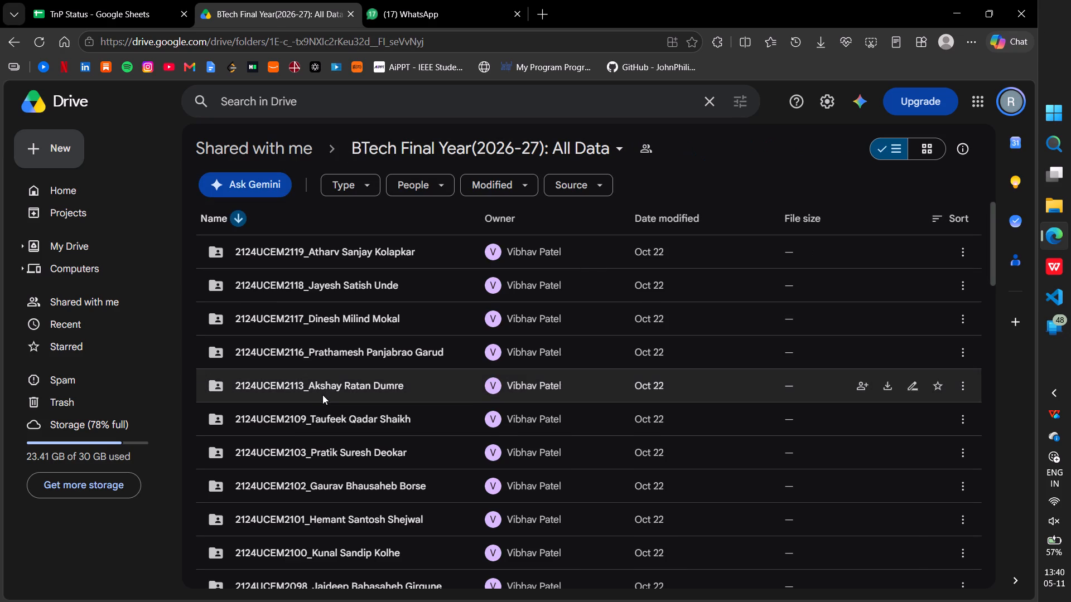
Find and open the Drive folder of the student listed in row 10 of the TnP Status sheet.
left_click(357, 357)
key("Down")
key("Down")
key("Down")
key("Down")
key("Down")
key("Down")
key("Down")
key("Down")
key("Down")
key("Down")
key("Down")
key("Down")
key("Down")
key("Down")
key("Down")
key("Down")
key("Down")
key("Down")
key("Down")
key("Down")
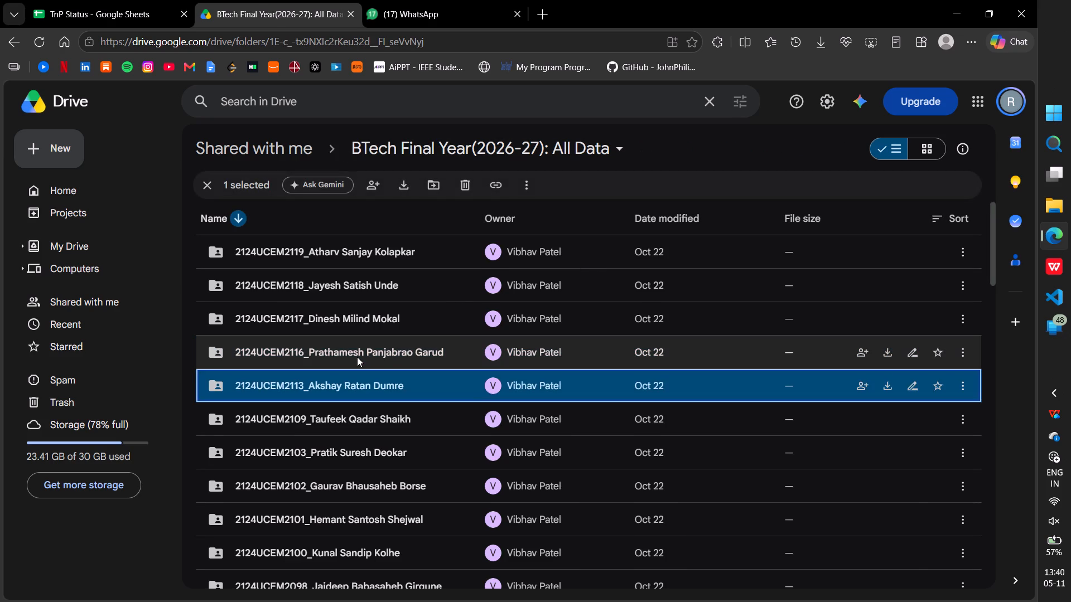
key("Down")
key("Down")
key("Down")
key("Down")
key("Down")
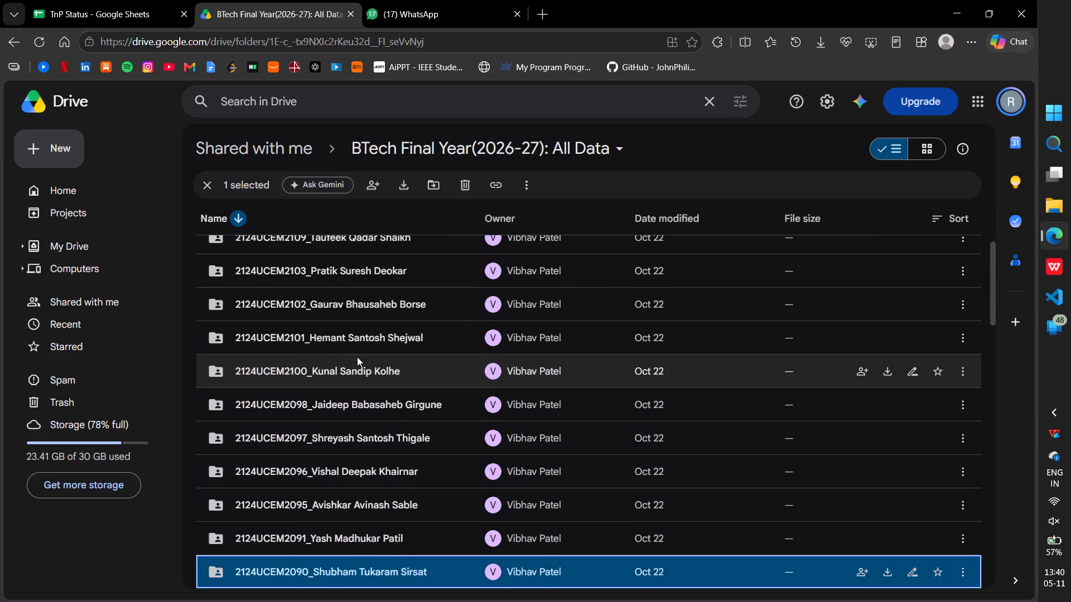
key("Down")
key("Down")
key("Down")
key("Down")
key("Down")
key("Down")
key("Down")
key("Down")
key("Down")
key("Down")
key("Down")
key("Down")
key("Down")
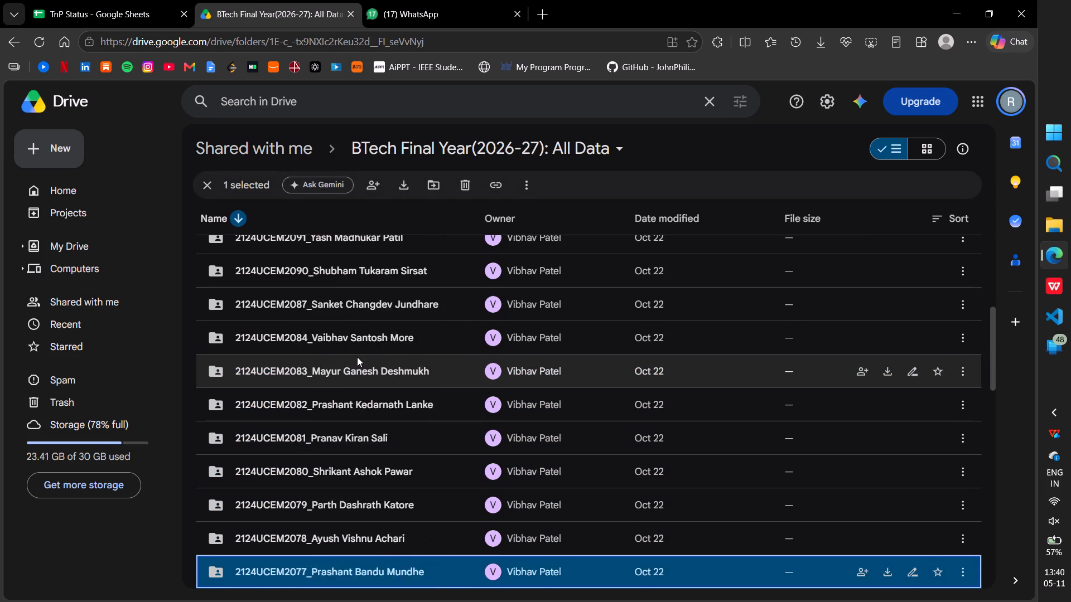
key("Down")
key("Down")
key("Down")
key("Down")
key("Down")
key("Down")
key("Down")
key("Down")
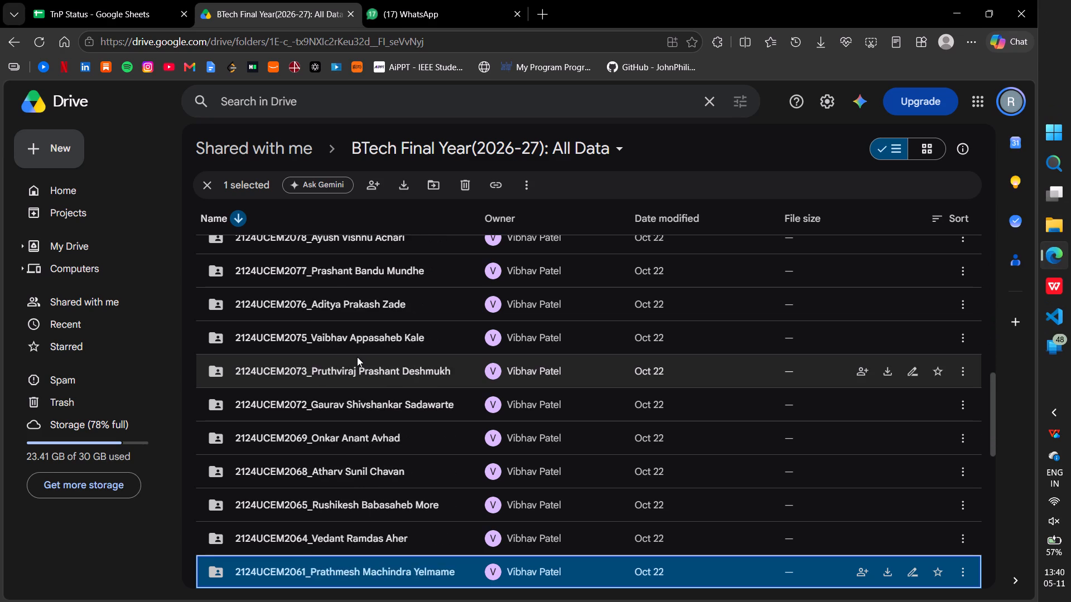
key("Down")
key("Down")
key("Up")
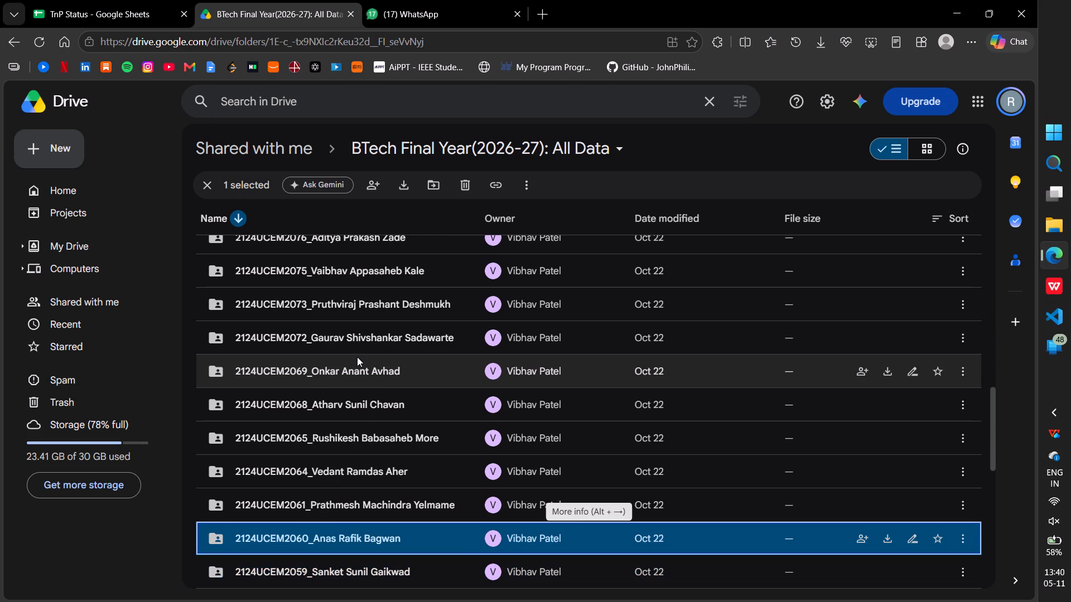
key("Up")
key("Return")
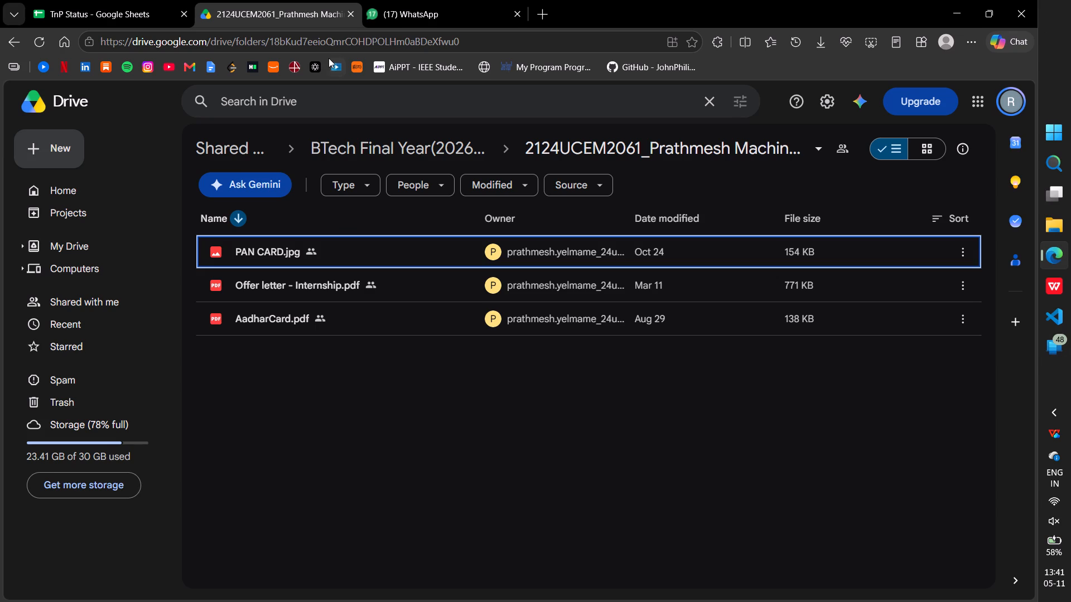
In the TnP Status sheet, enter the remark "Picked!" for the student in row 10.
left_click(107, 1)
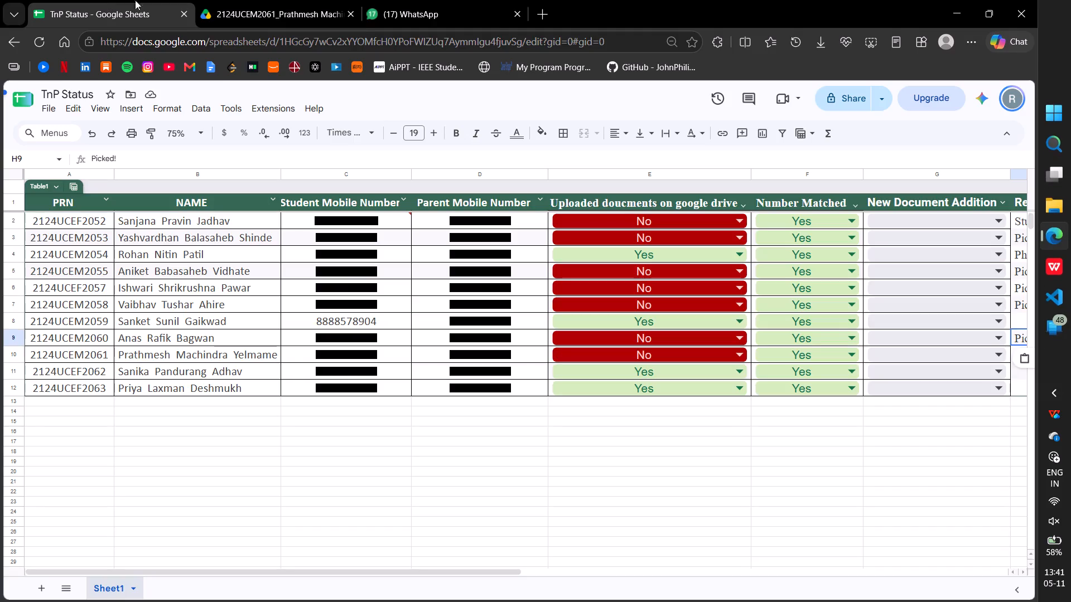
scroll(805, 445, "left", 1)
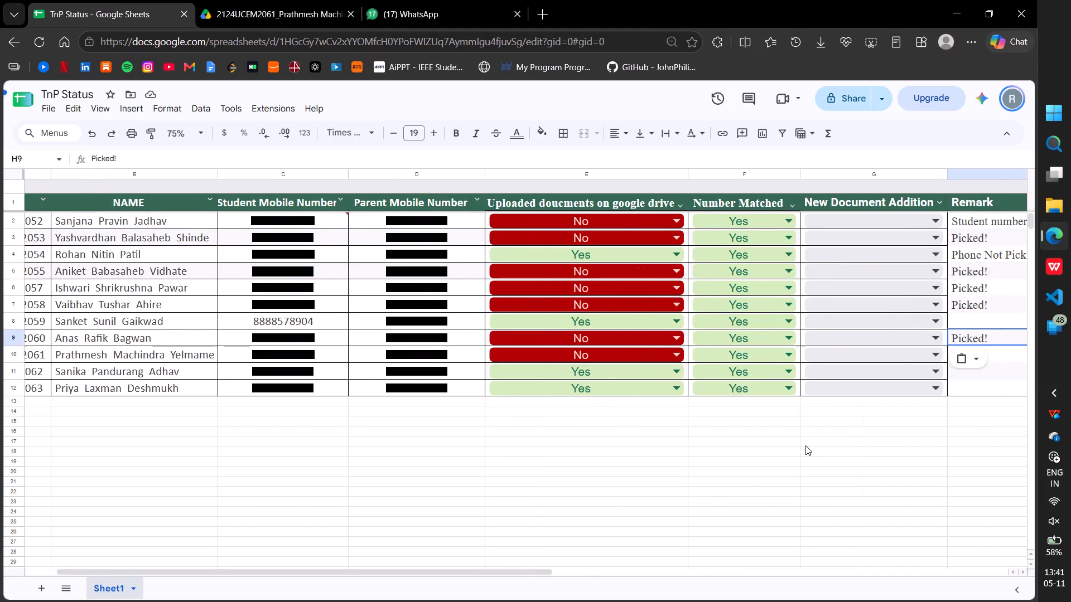
scroll(805, 445, "left", 2)
left_click(949, 354)
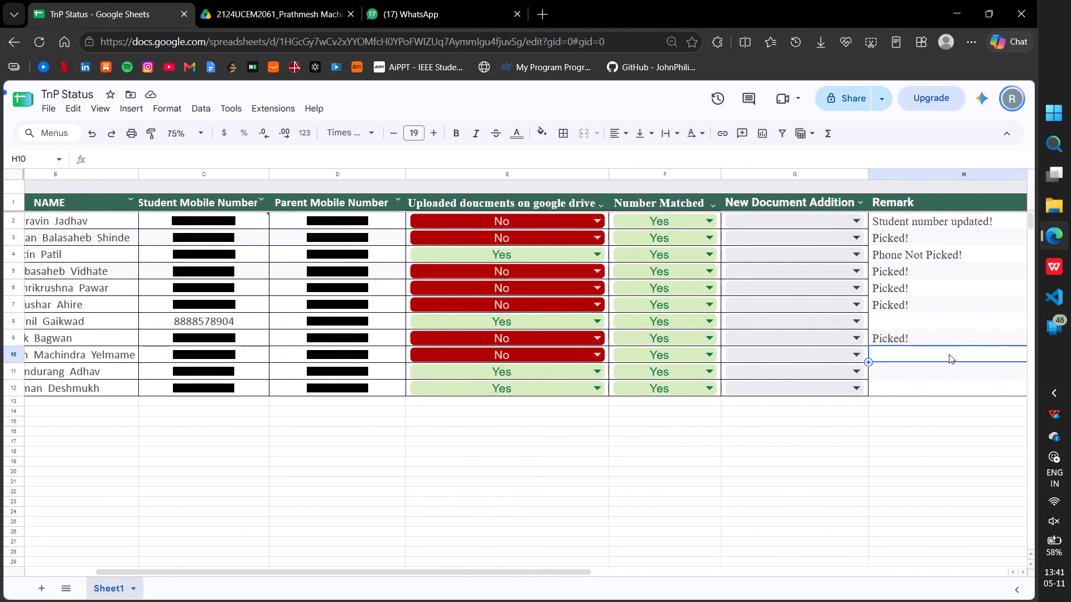
key("ctrl+v")
Check the next student in the sheet and return to the BTech Final Year(2026-27): All Data folder in Drive.
scroll(384, 452, "right", 2)
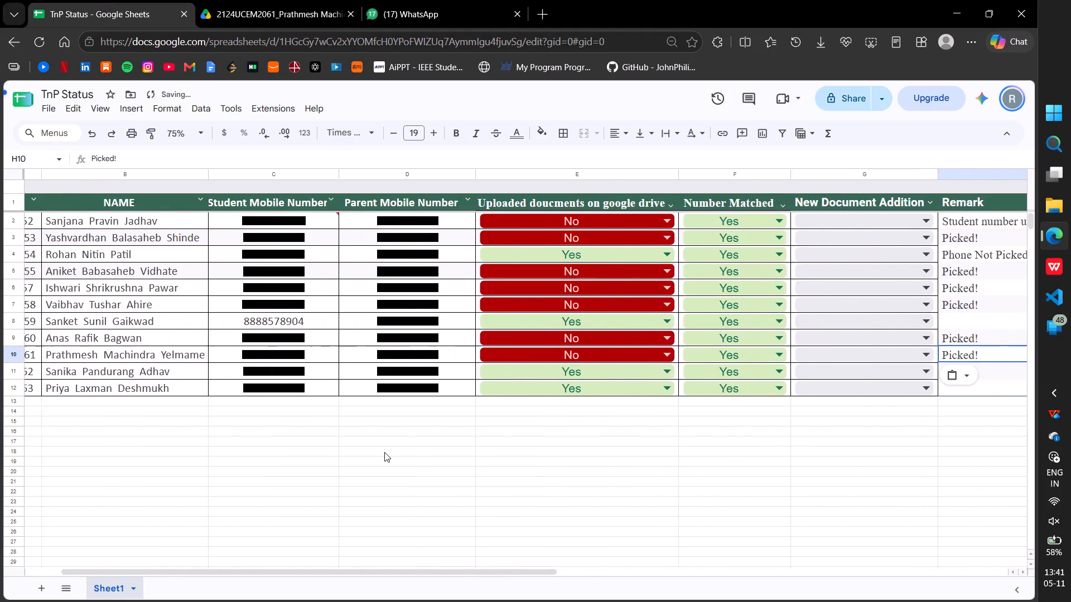
scroll(384, 452, "right", 3)
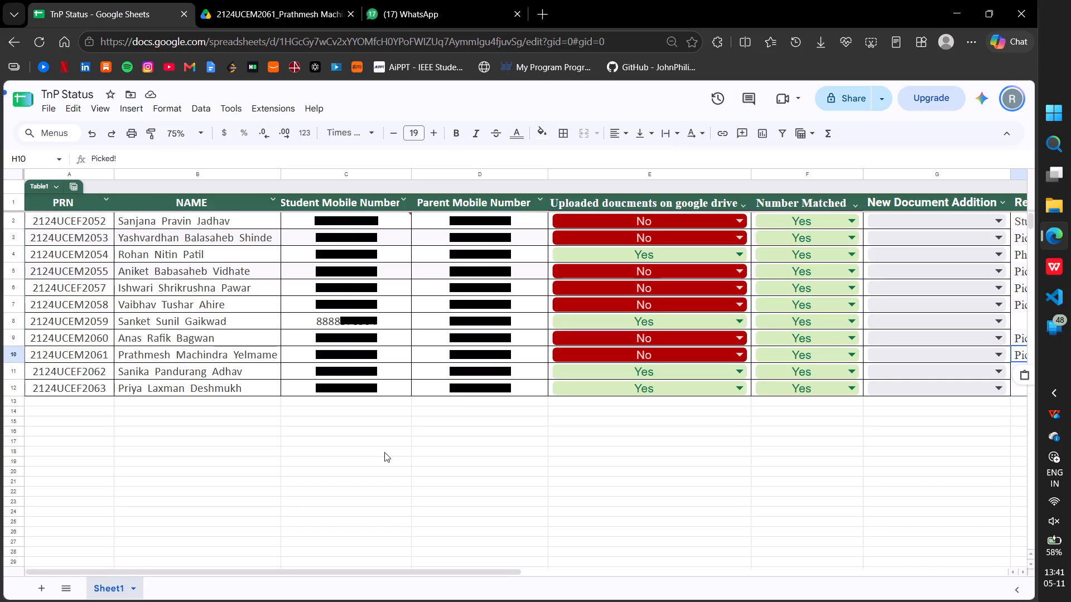
left_click(263, 25)
left_click(459, 145)
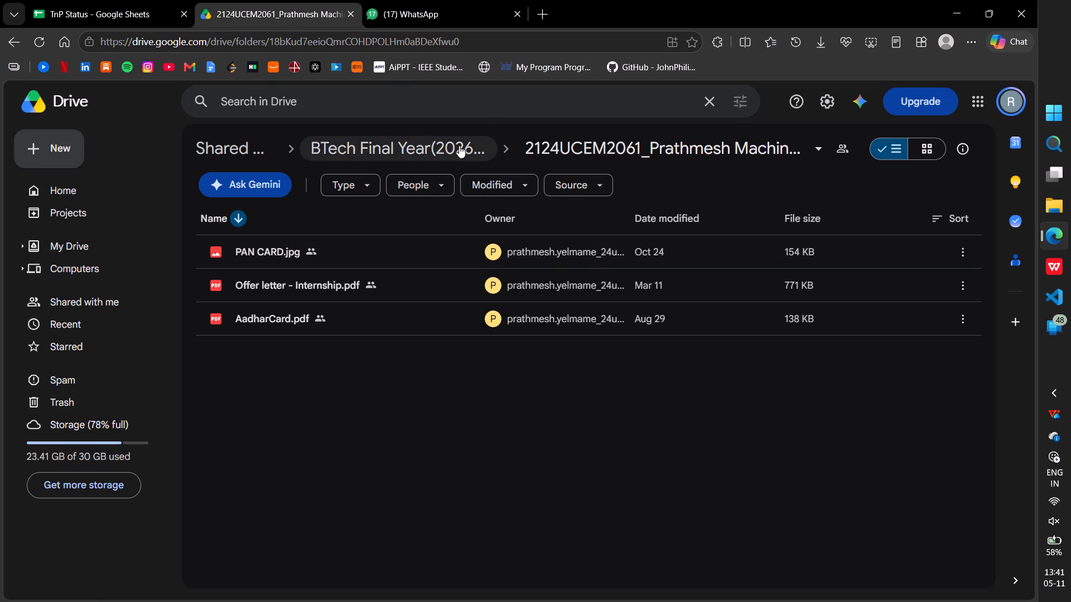
Find and select the Drive folder of the student listed in row 11 of the TnP Status sheet.
key("Down")
key("Down")
key("Down")
key("Down")
key("Down")
key("Down")
key("Down")
key("Down")
key("Down")
key("Down")
key("Down")
key("Down")
key("Down")
key("Down")
key("Down")
key("Down")
key("Down")
key("Down")
key("Down")
key("Down")
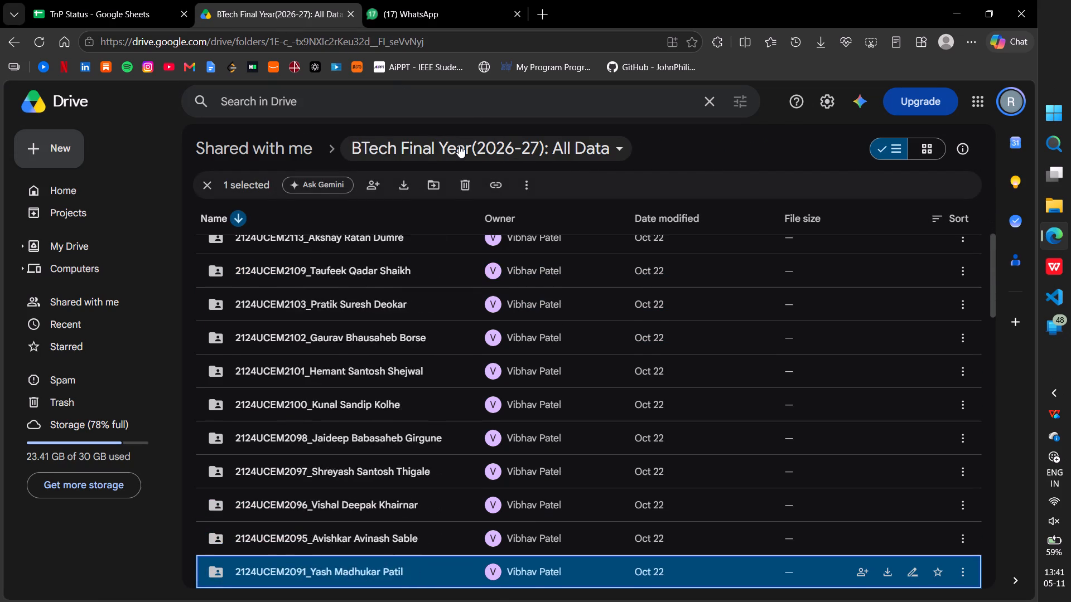
key("Down")
key("Down")
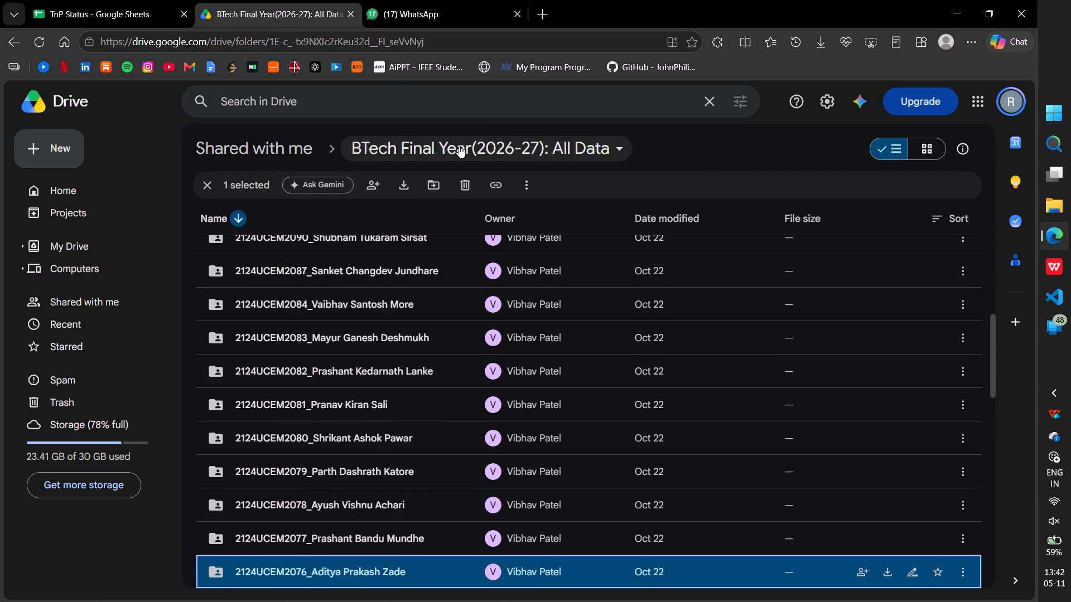
key("Down")
key("Down")
key("Down")
key("Down")
key("Down")
key("Down")
key("Down")
key("Down")
key("Down")
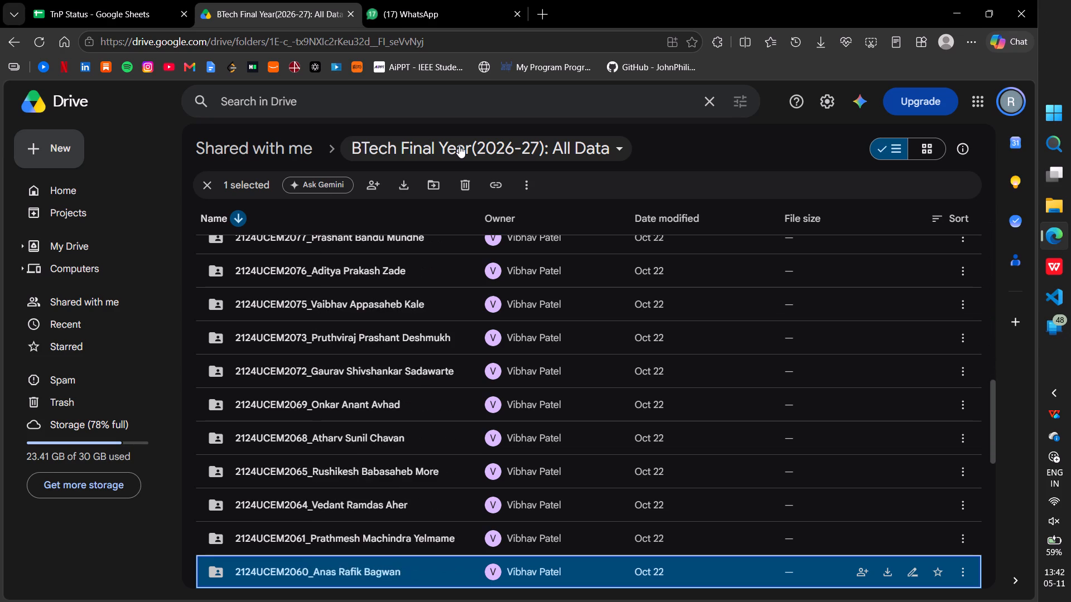
key("Down")
key("Down")
key("Down")
key("Down")
key("Down")
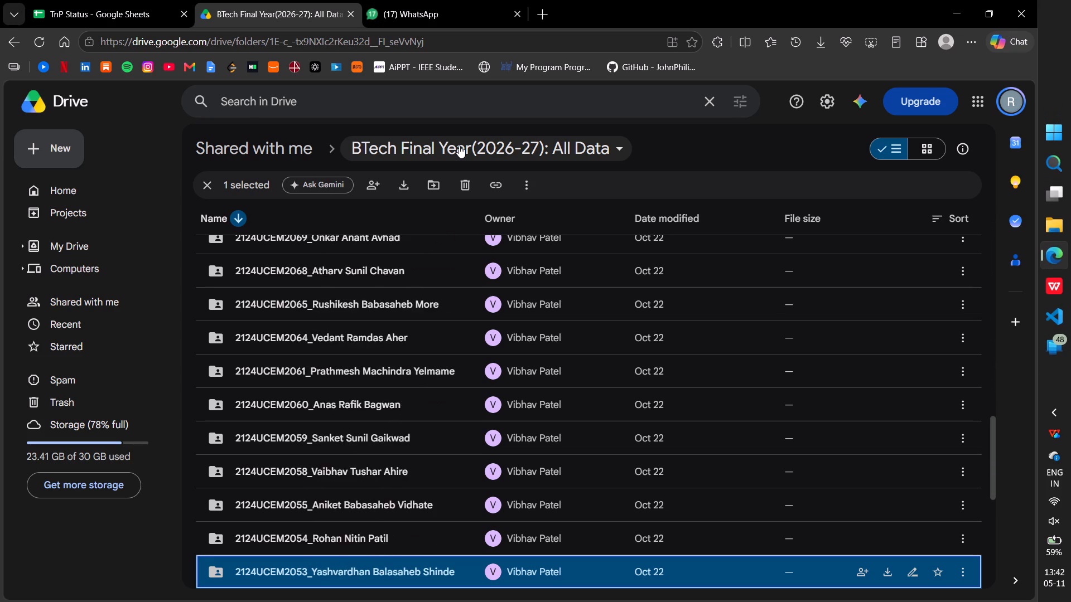
key("Down")
key("Down")
key("Down")
key("Down")
key("Down")
key("Down")
key("Down")
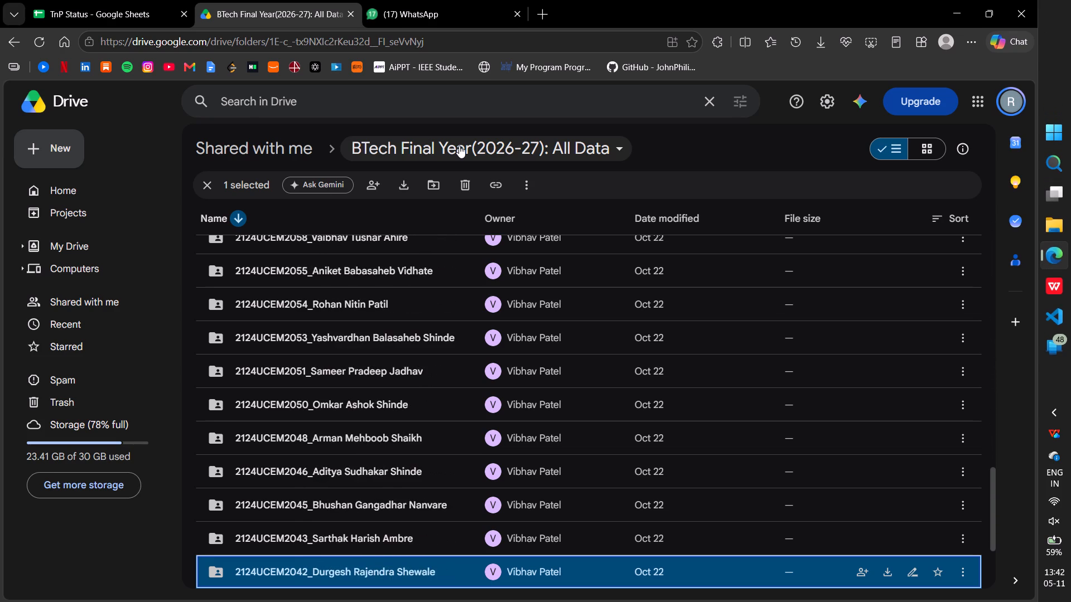
key("Down")
key("Down")
key("Down")
key("Down")
key("Down")
key("Down")
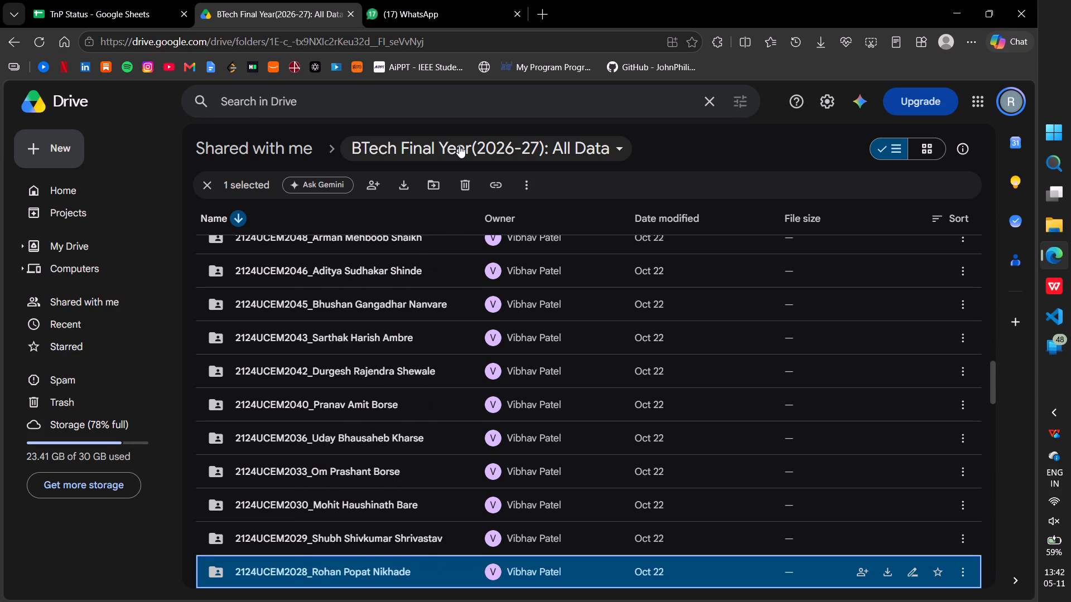
key("Down")
key("Down")
key("Down")
key("Down")
key("Down")
key("Down")
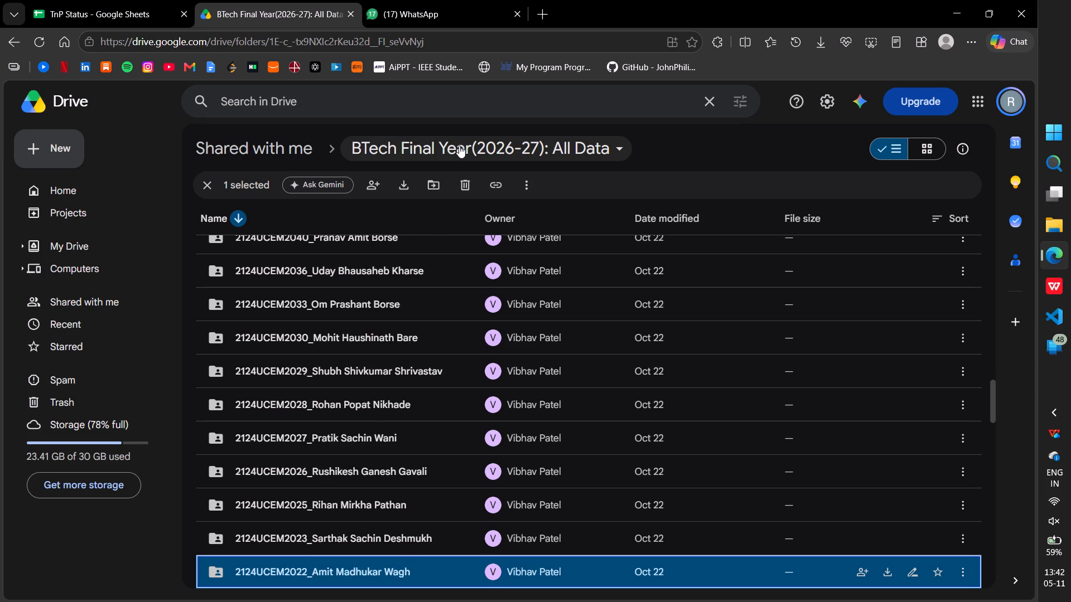
key("Down")
key("Down")
key("Down")
key("Down")
key("Down")
key("Down")
key("Down")
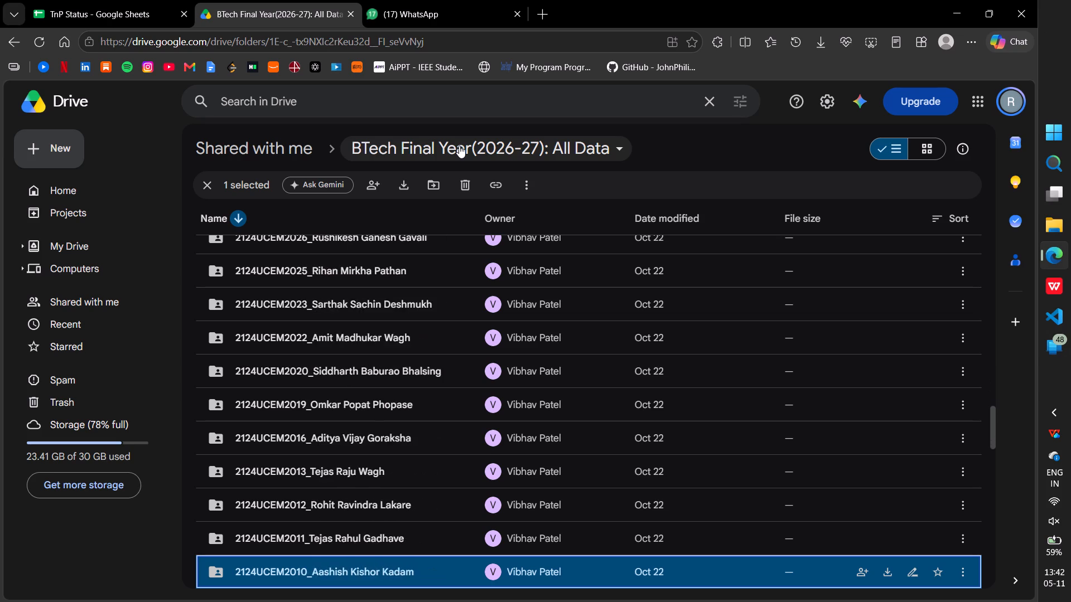
key("Down")
key("Down")
key("Down")
key("Down")
key("Down")
key("Down")
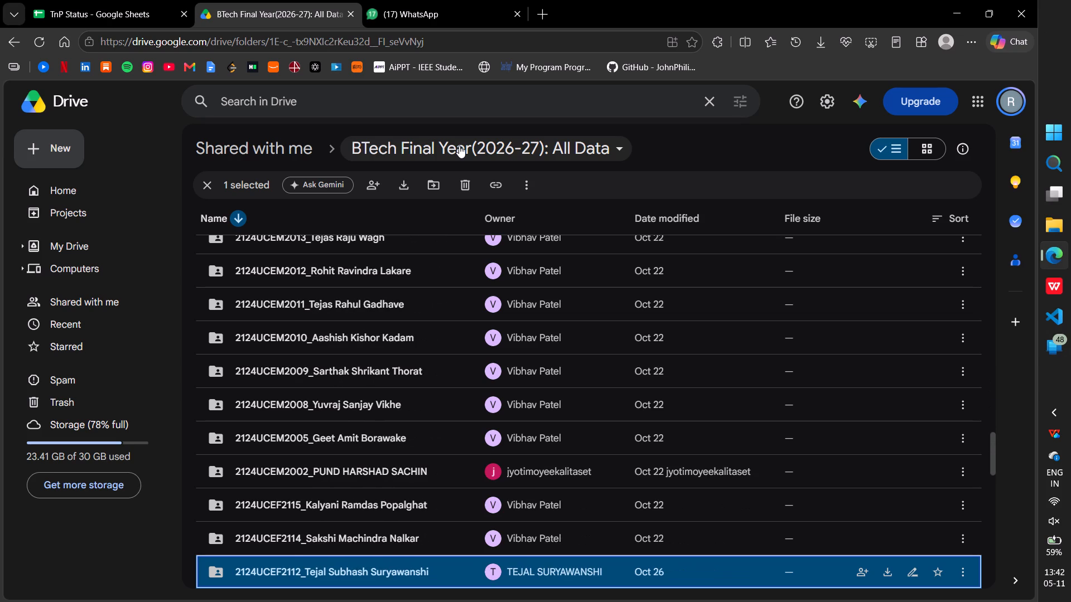
key("Down")
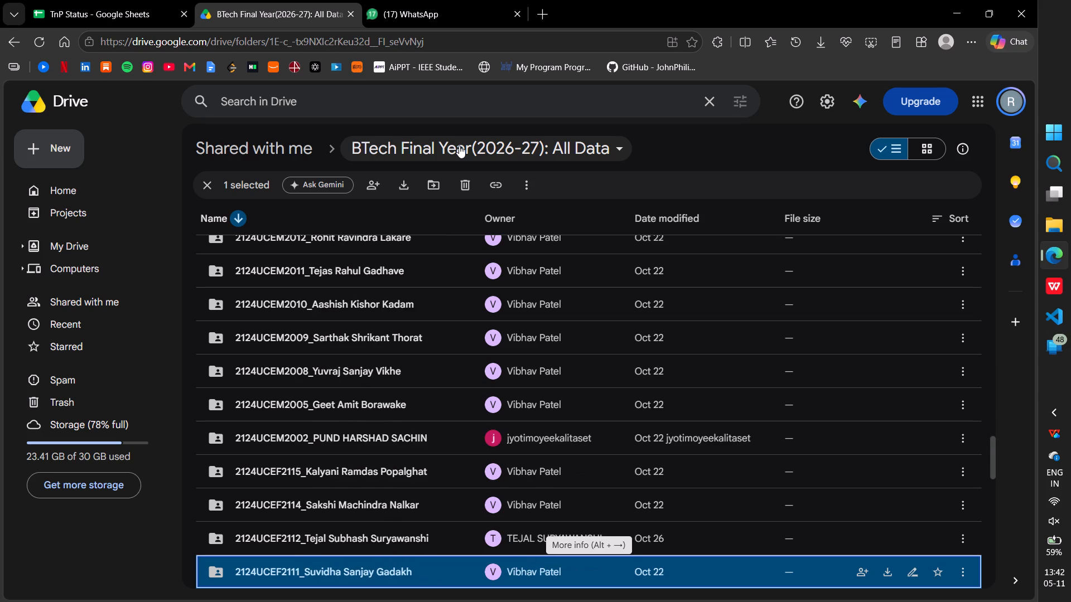
key("Down")
key("Down")
key("Down")
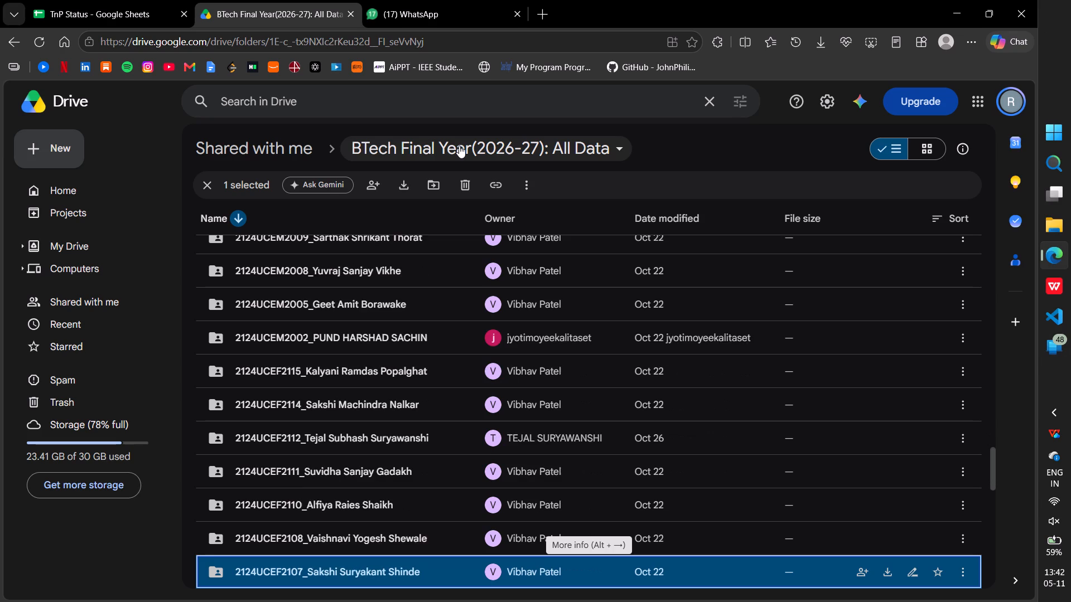
key("Down")
key("Down")
key("Down")
key("Down")
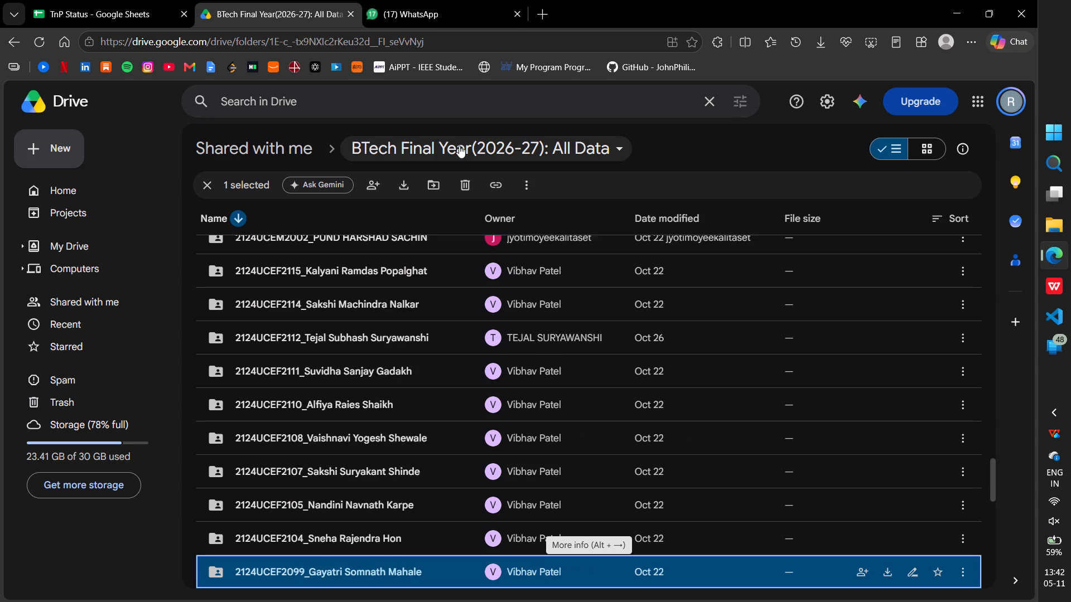
key("Down")
key("Down")
key("Down")
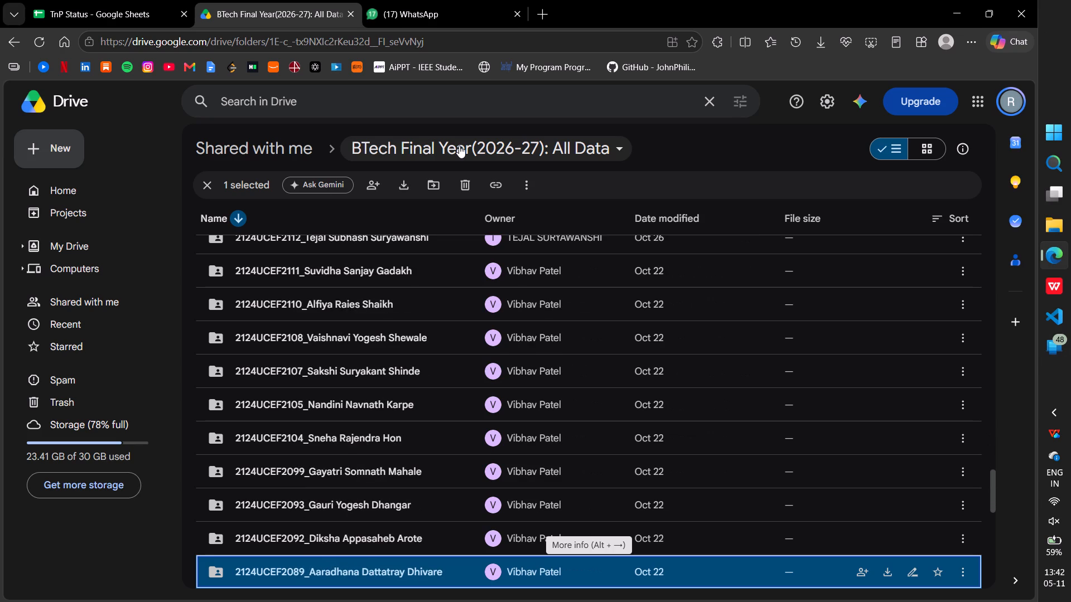
key("Down")
key("Down")
key("Down")
key("Down")
key("Down")
key("Down")
key("Down")
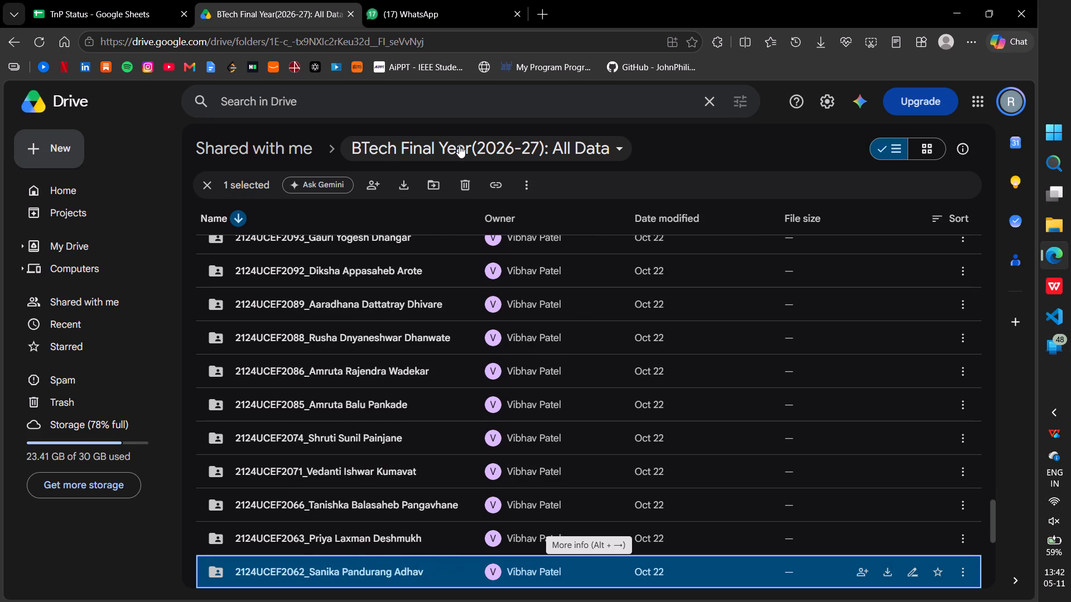
key("Down")
key("Up")
key("Up")
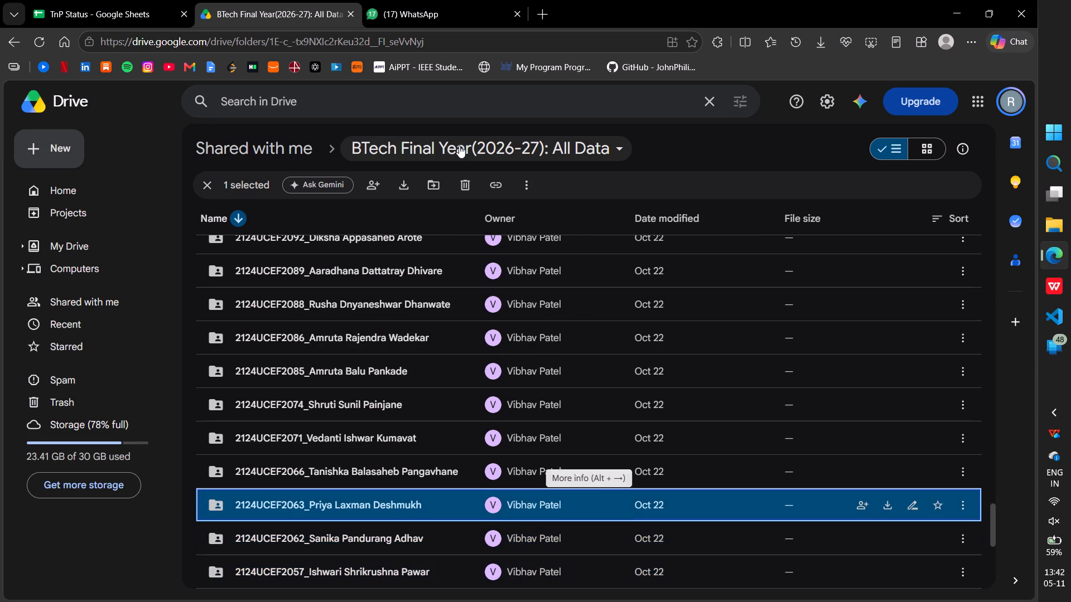
key("Down")
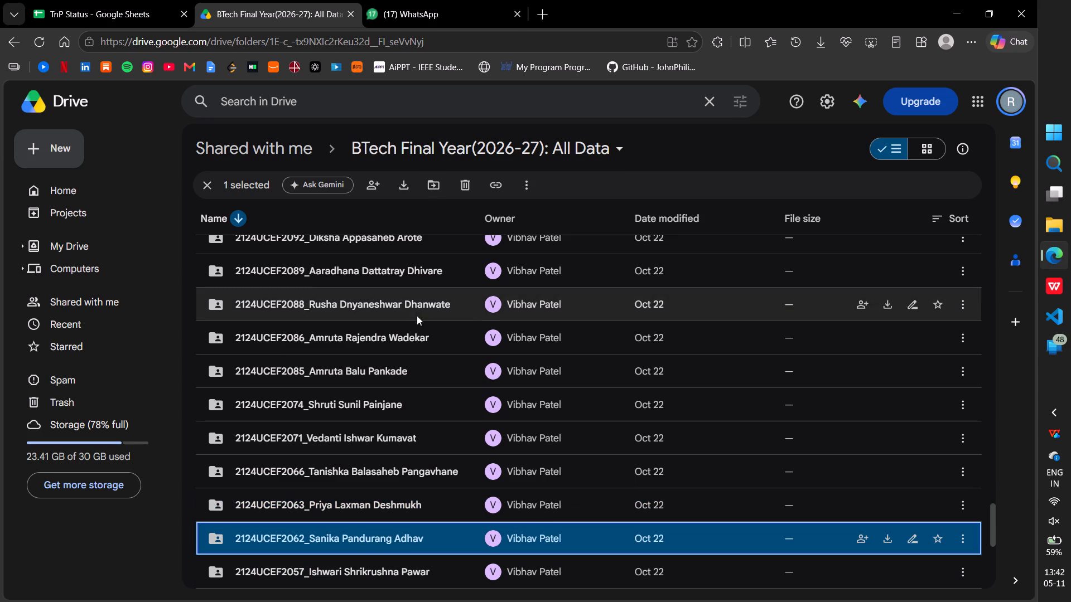
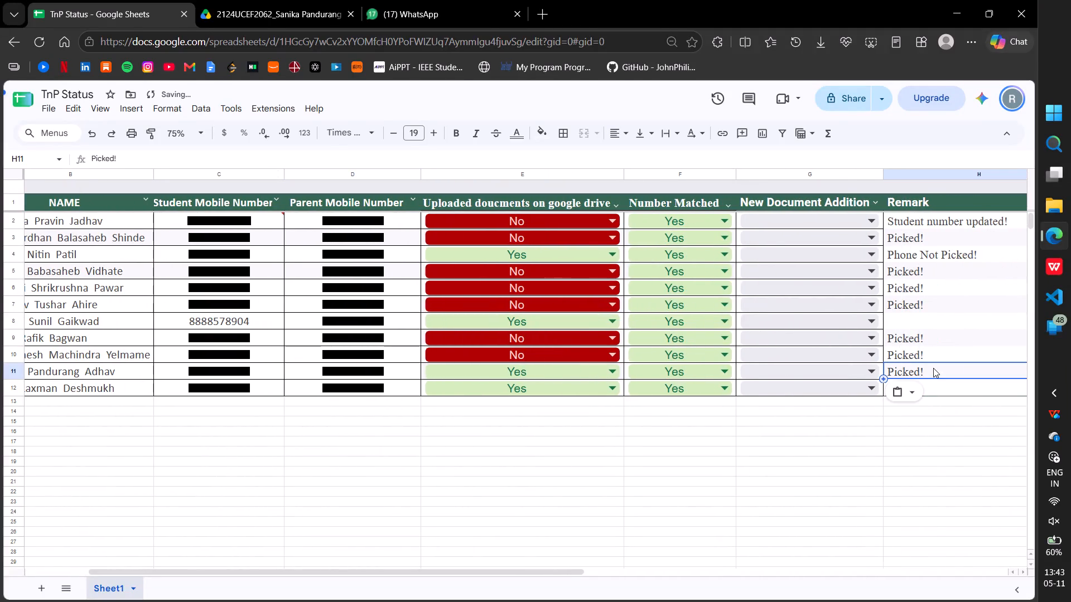
Find and open the Drive folder of the student listed in row 12 of the TnP Status sheet.
scroll(640, 478, "right", 5)
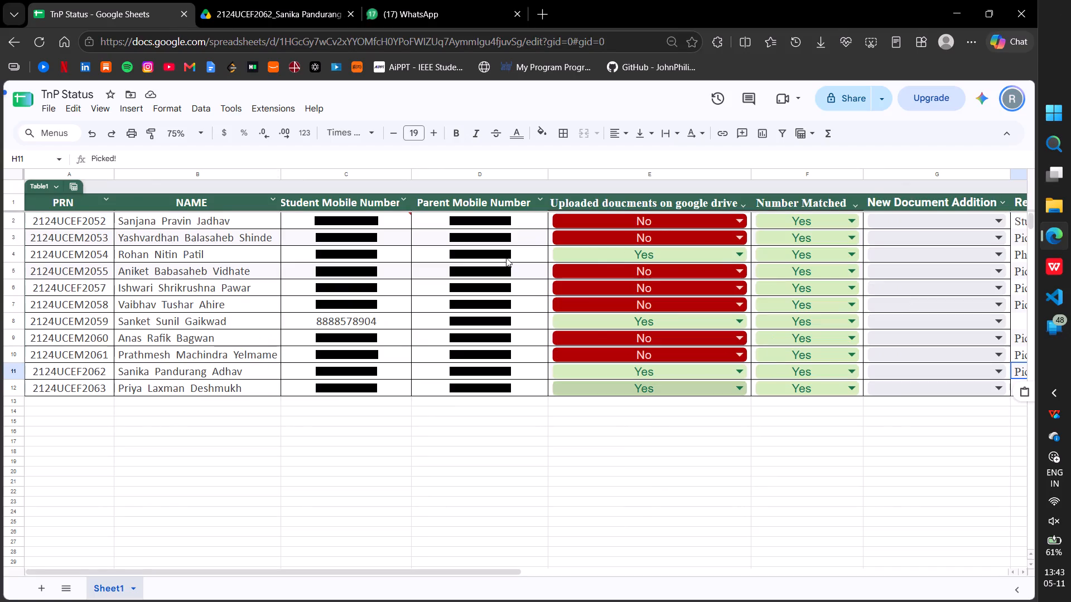
left_click(271, 0)
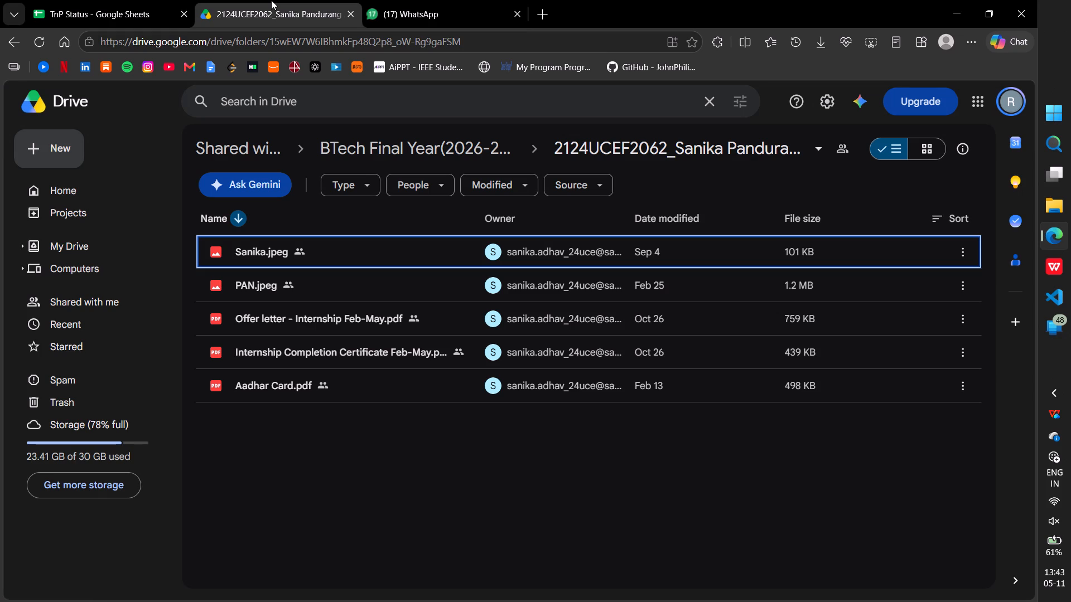
left_click(486, 158)
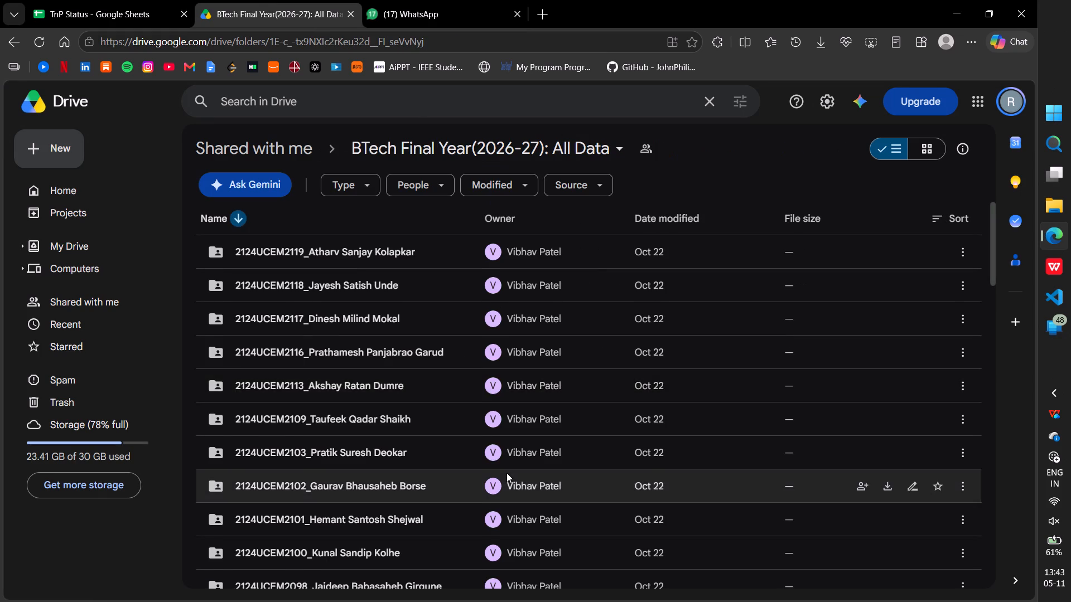
scroll(506, 473, "down", 20)
scroll(506, 473, "down", 4)
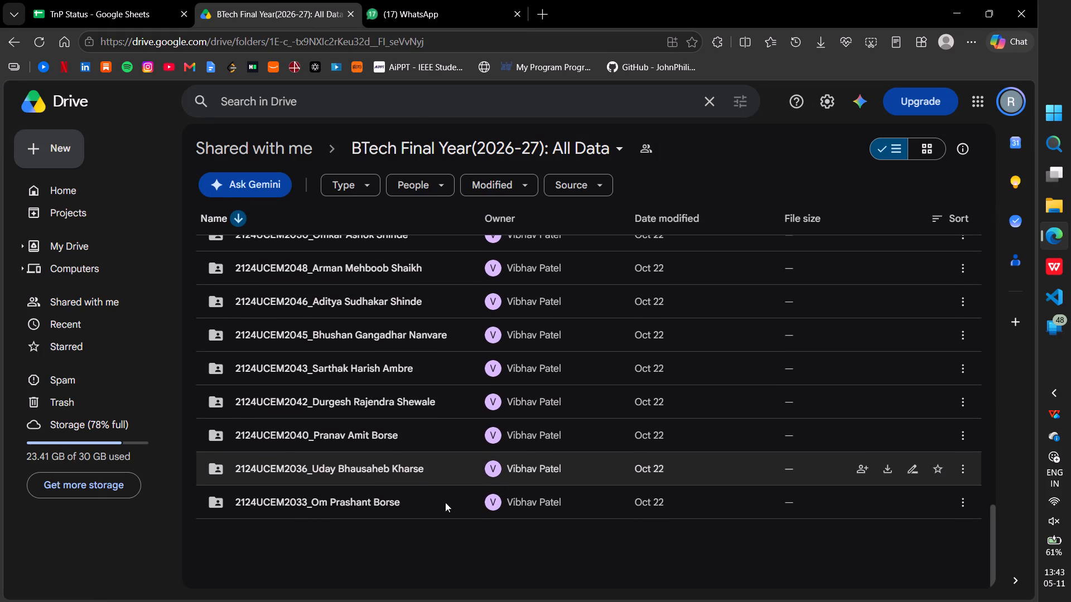
scroll(451, 458, "down", 8)
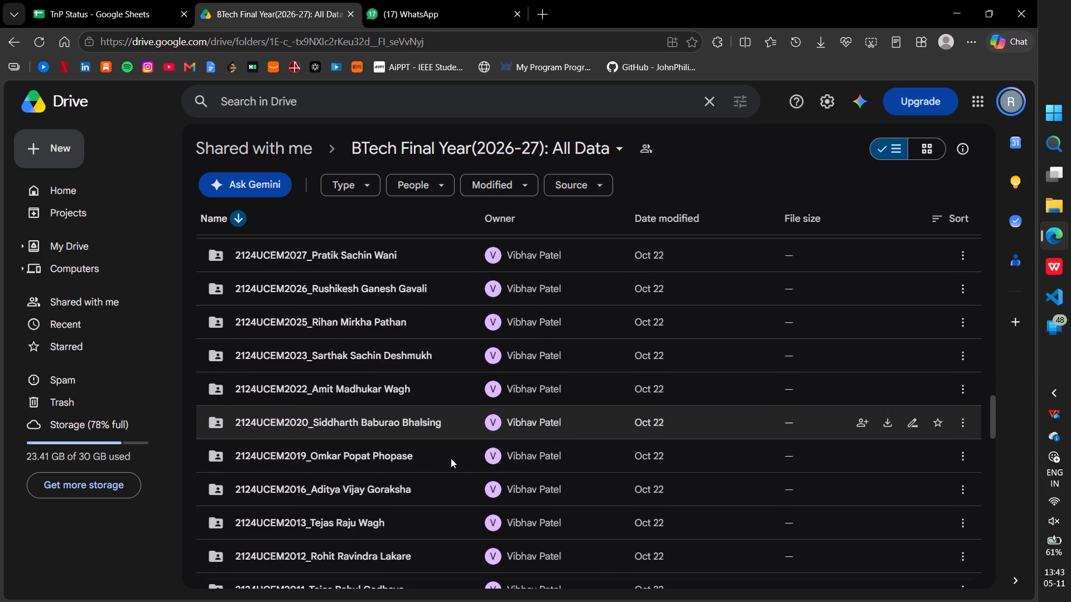
scroll(451, 458, "down", 7)
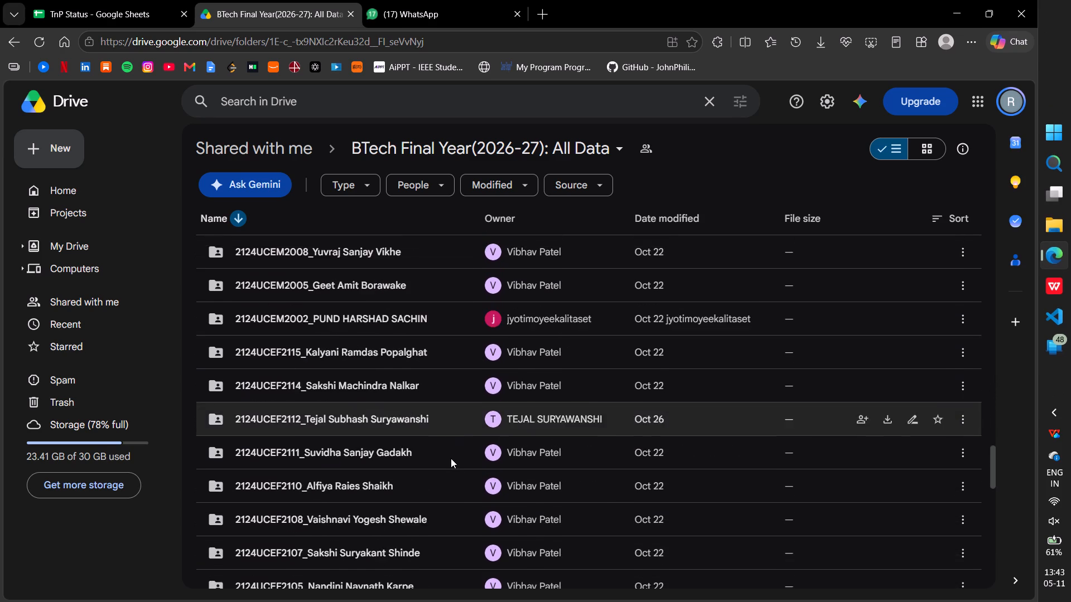
scroll(451, 458, "down", 5)
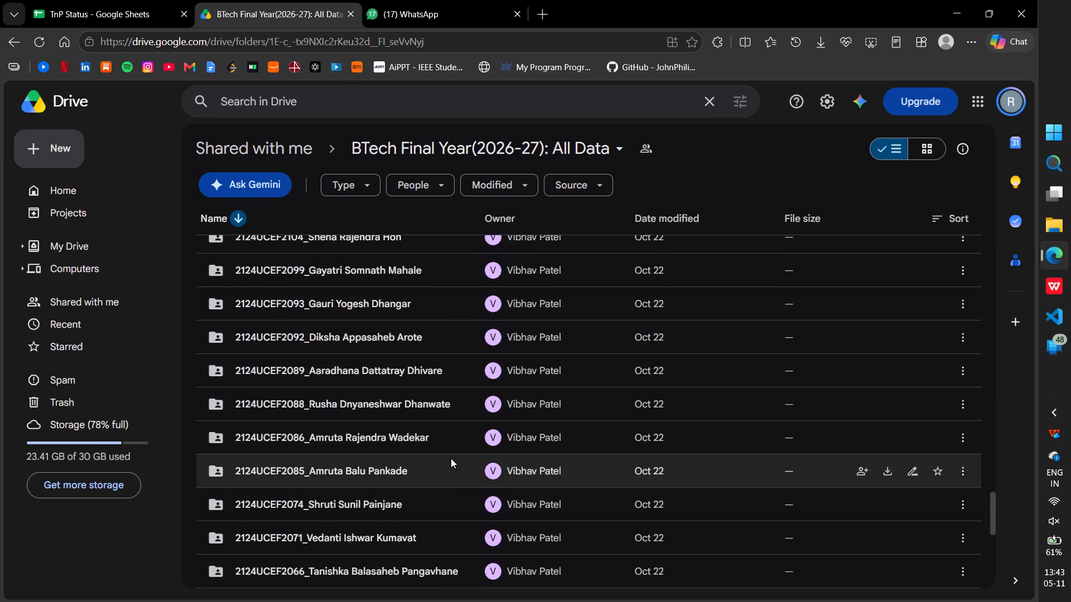
scroll(451, 458, "down", 2)
left_click(402, 439)
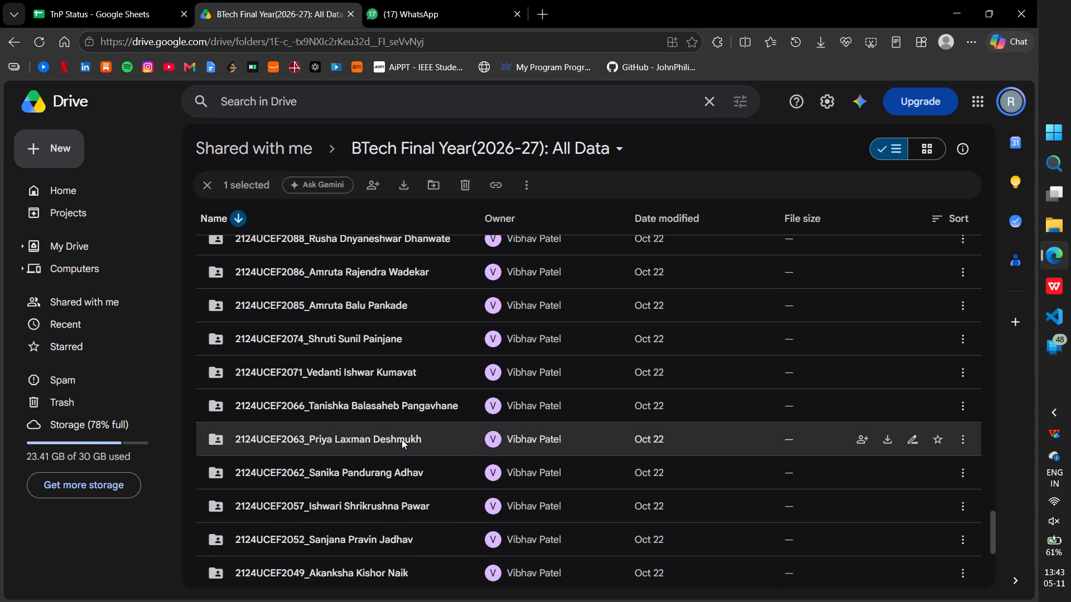
double_click(402, 439)
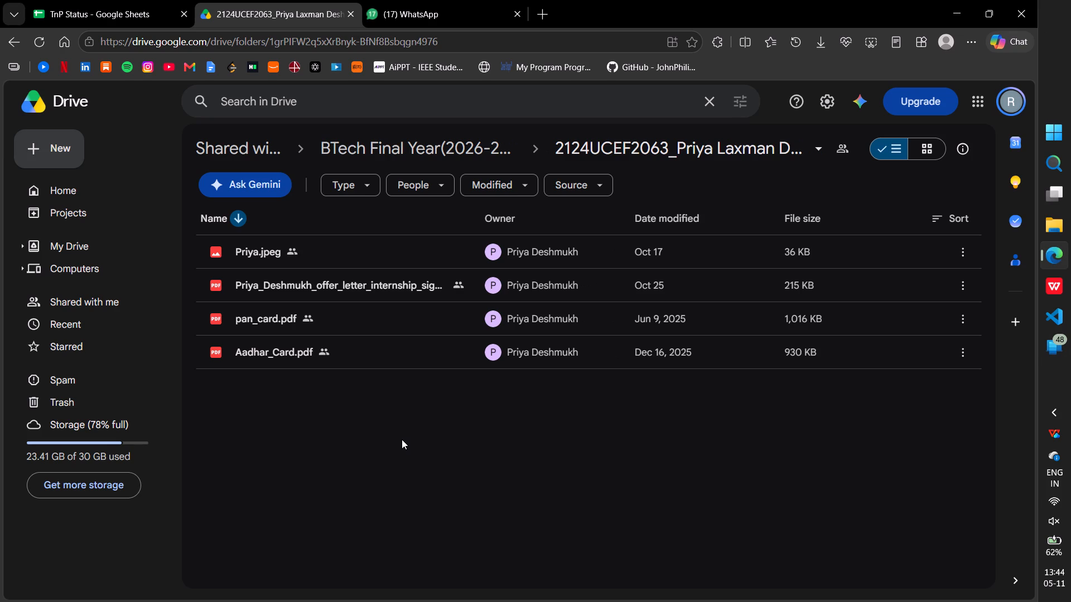
In the TnP Status sheet, copy the remark "Phone Not Picked!" from row 4 into the Remark cell of row 12.
left_click(114, 0)
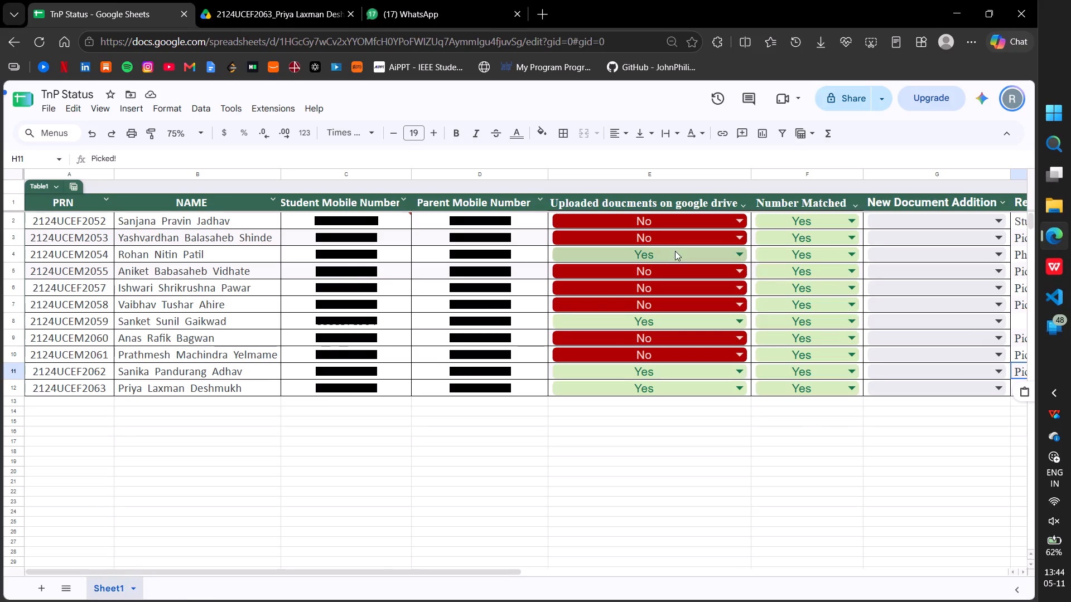
scroll(820, 467, "left", 3)
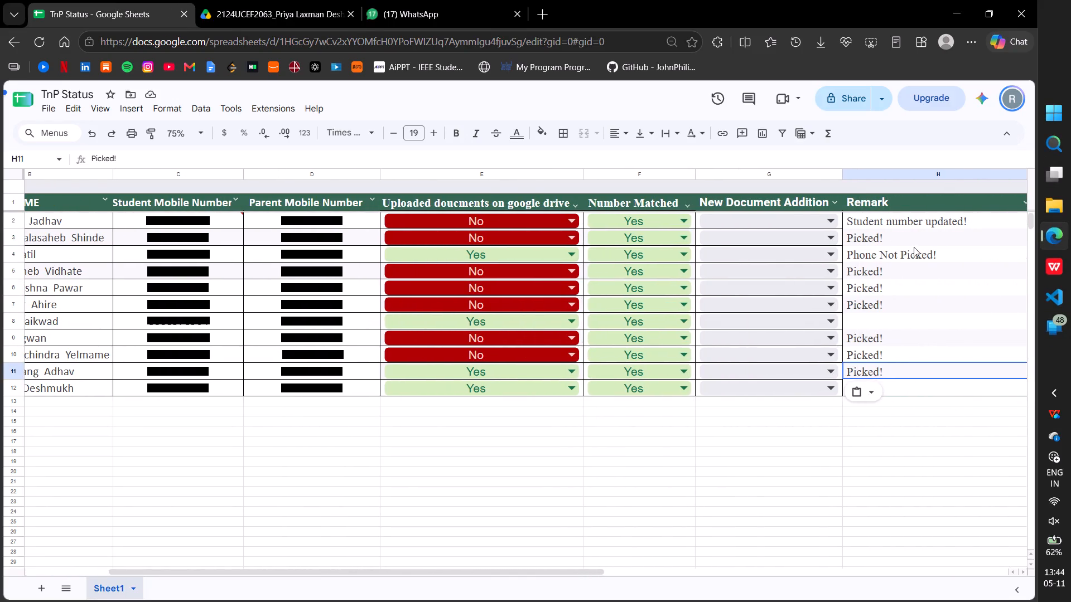
left_click(914, 247)
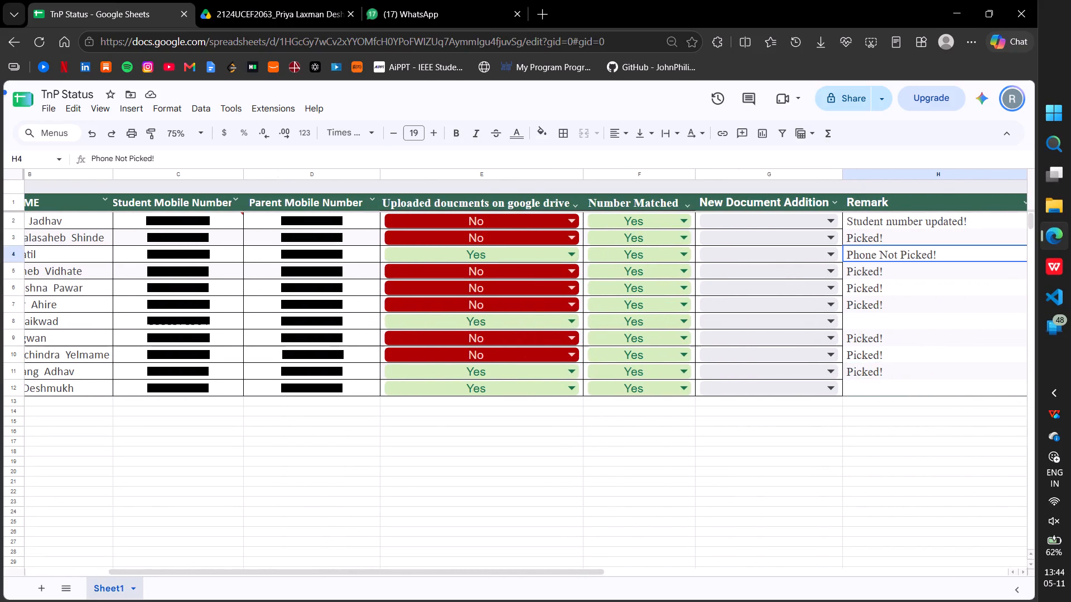
key("ctrl+c")
left_click(906, 389)
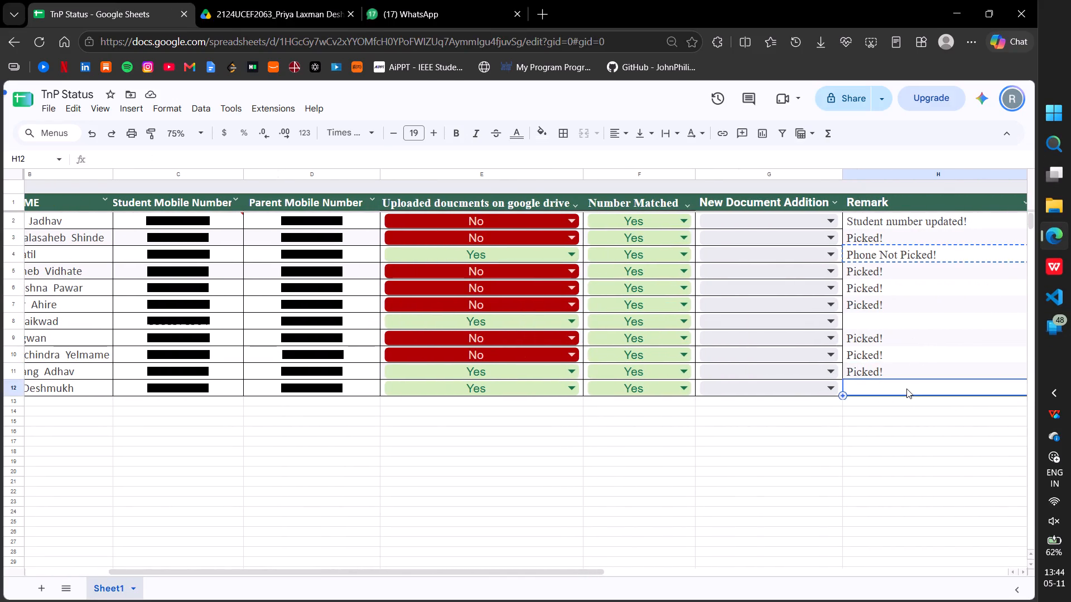
key("ctrl+v")
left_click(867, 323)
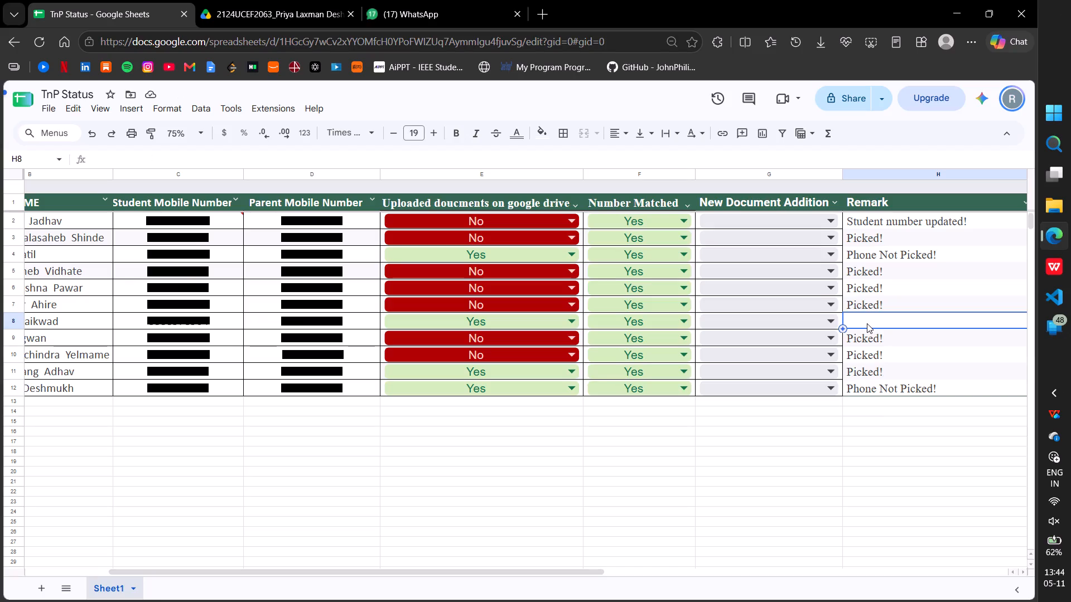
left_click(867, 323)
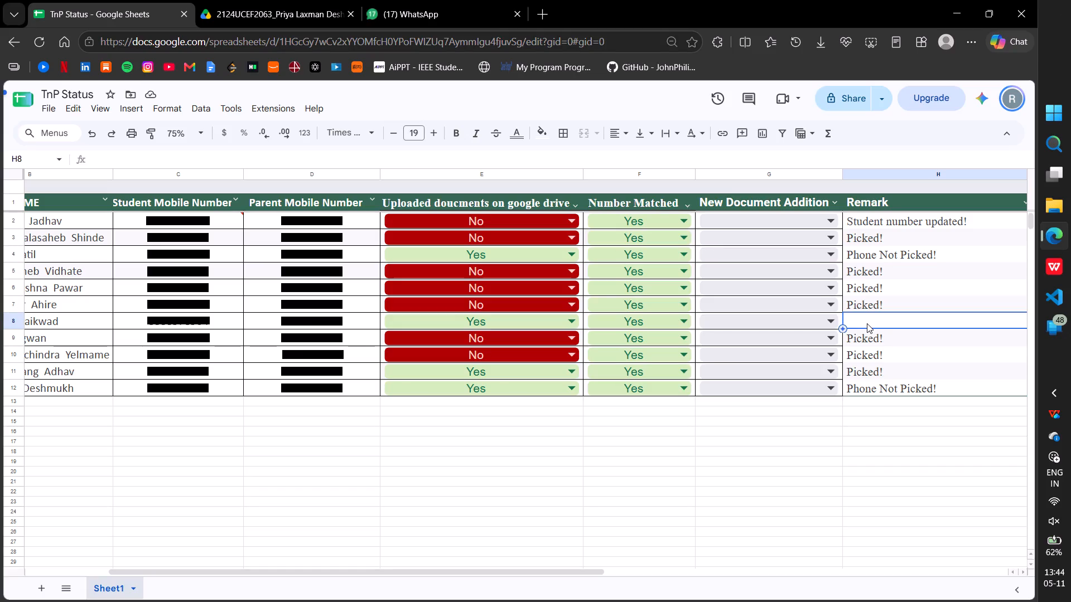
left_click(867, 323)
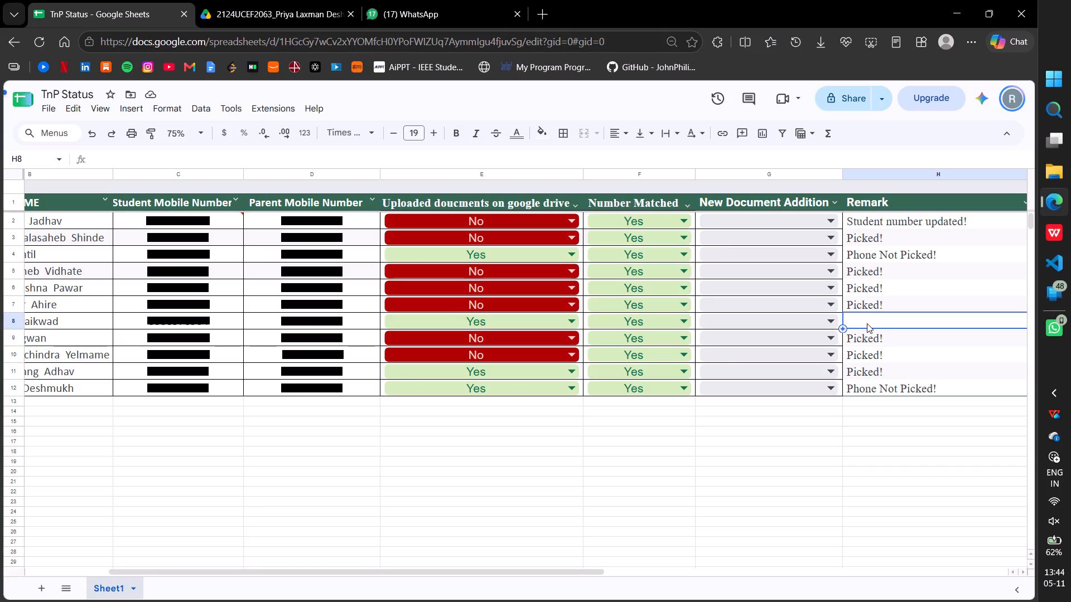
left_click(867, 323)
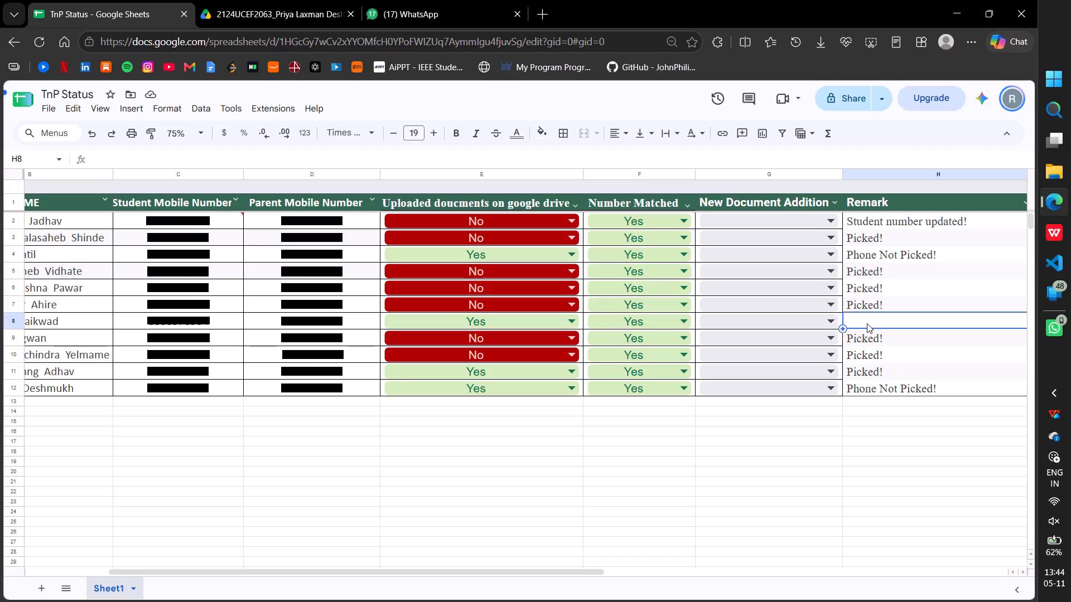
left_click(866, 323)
Check the student in row 8 of the sheet, then find and open that student's folder in BTech Final Year(2026-27): All Data in Drive.
scroll(866, 323, "right", 10)
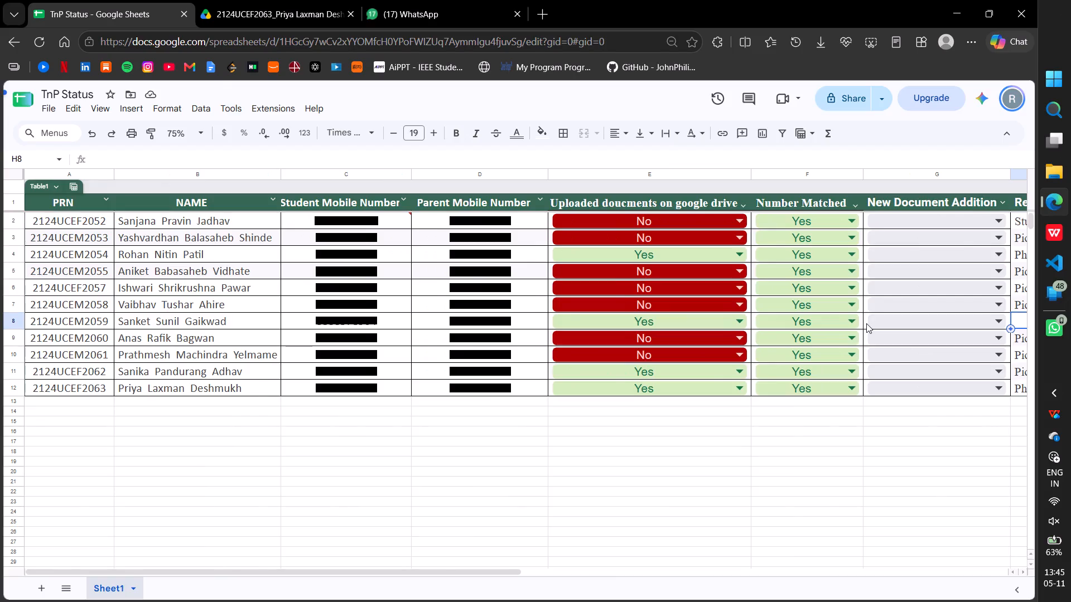
scroll(866, 323, "right", 4)
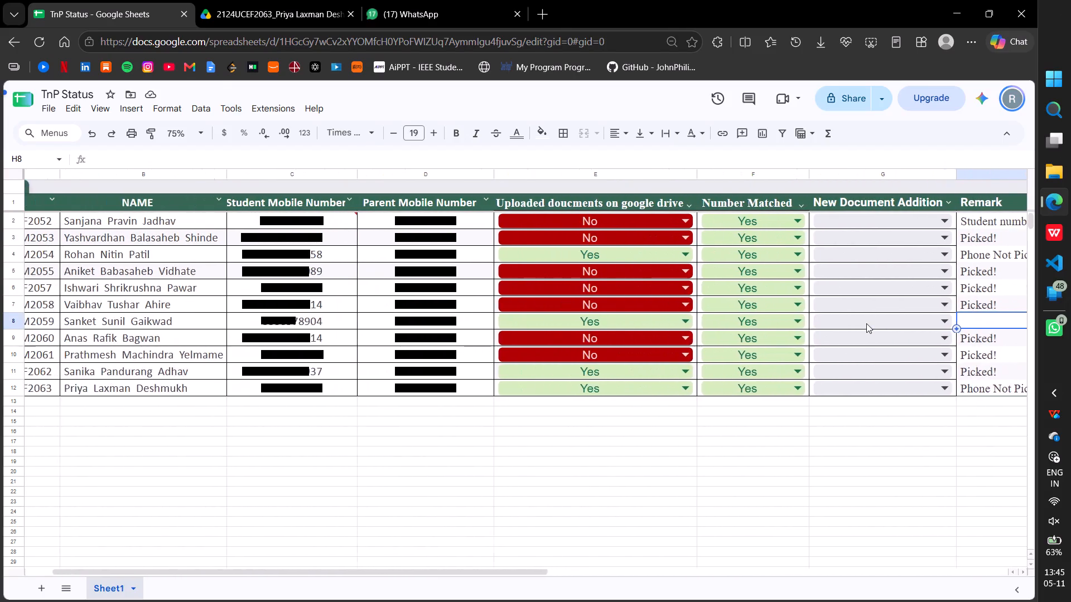
scroll(866, 323, "right", 2)
left_click(288, 1)
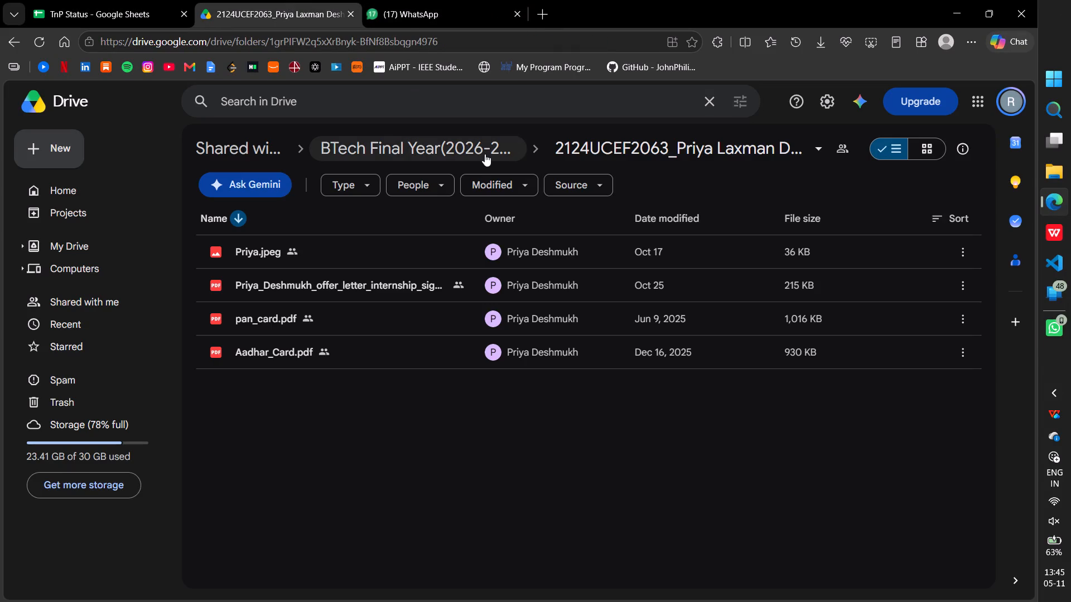
left_click(485, 154)
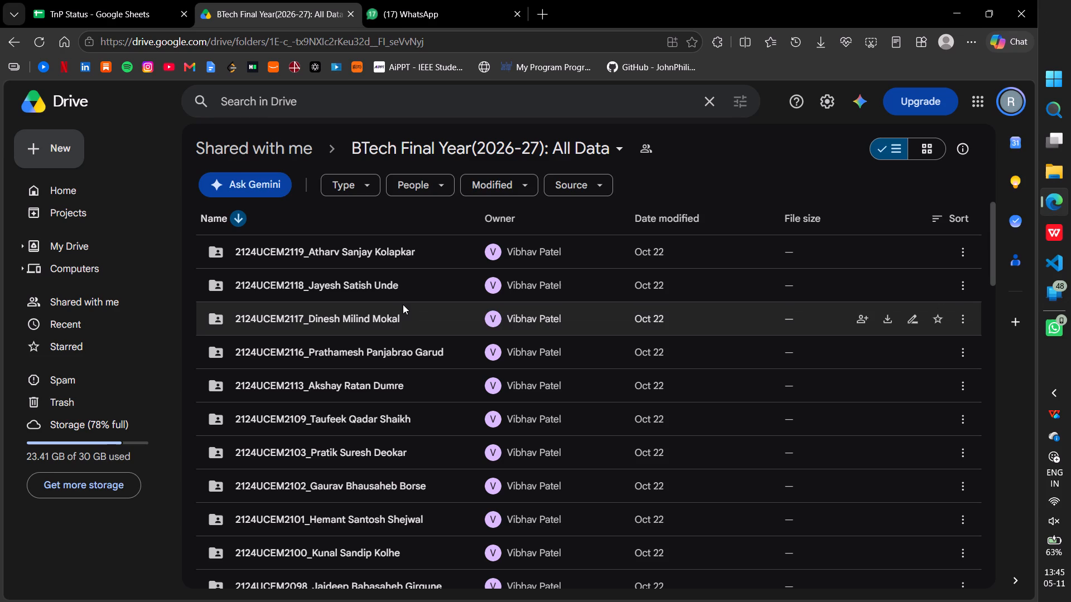
left_click(403, 304)
key("Down")
key("Down")
key("Down")
key("Down")
key("Down")
key("Down")
key("Down")
key("Down")
key("Down")
key("Down")
key("Down")
key("Down")
key("Down")
key("Down")
key("Down")
key("Down")
key("Down")
key("Down")
key("Down")
key("Down")
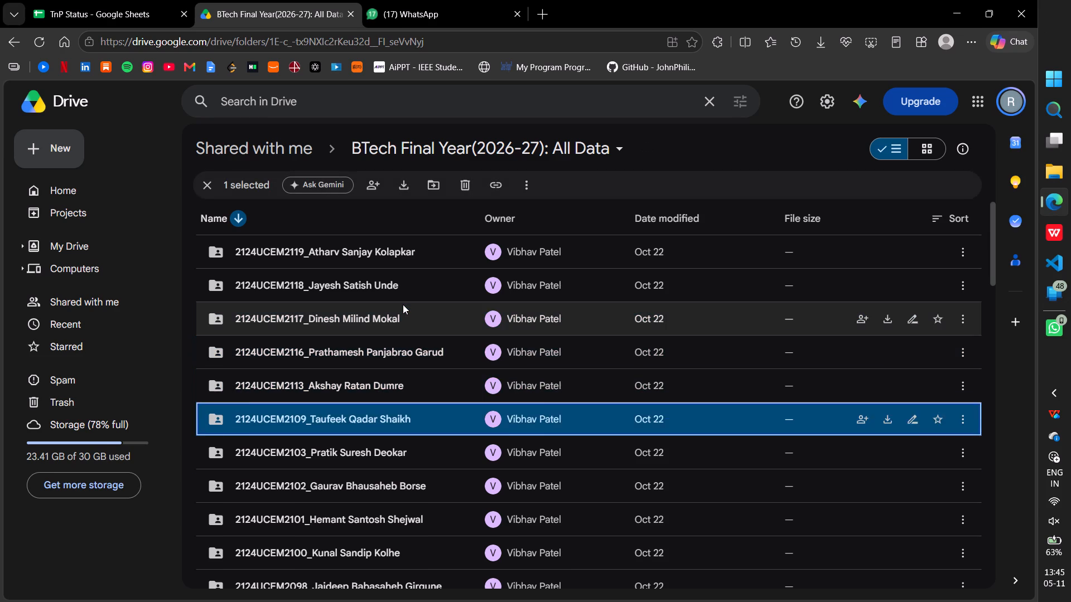
key("Down")
key("Down")
key("Down")
key("Down")
key("Down")
key("Down")
key("Down")
key("Down")
key("Down")
key("Down")
key("Down")
key("Down")
key("Down")
key("Down")
key("Down")
key("Down")
key("Down")
key("Down")
key("Down")
key("Down")
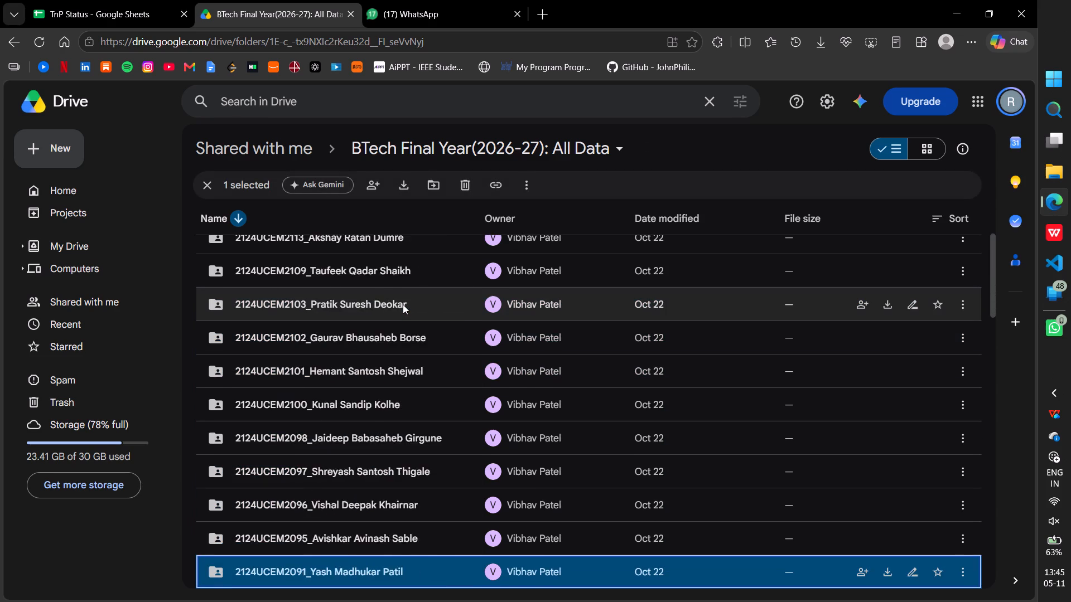
key("Down")
key("Down")
key("Down")
key("Down")
key("Down")
key("Down")
key("Down")
key("Up")
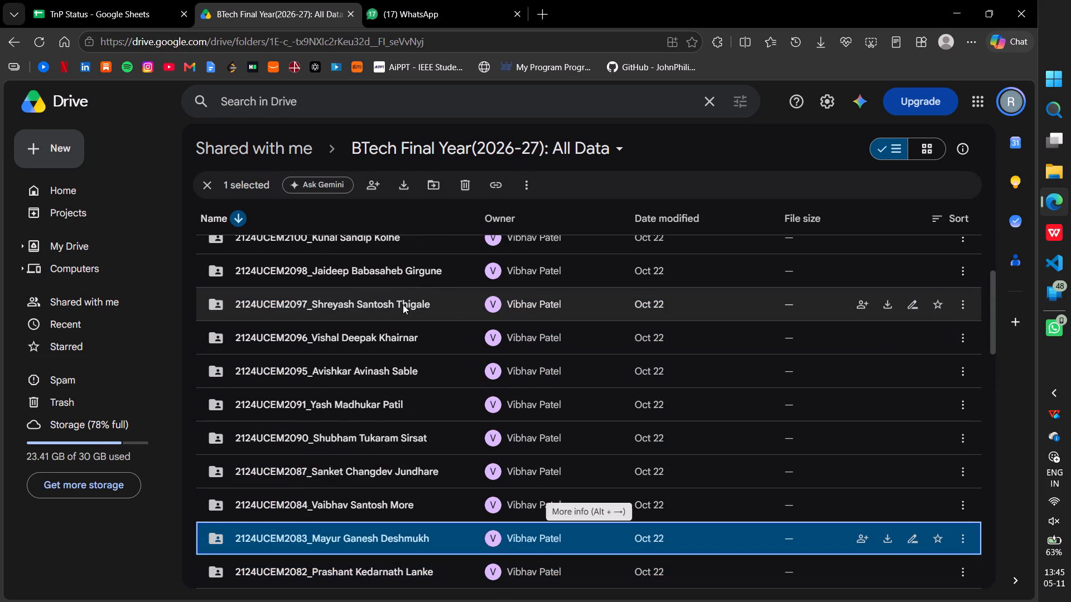
key("Down")
key("Down")
key("Down")
key("Down")
key("Down")
key("Down")
key("Down")
key("Down")
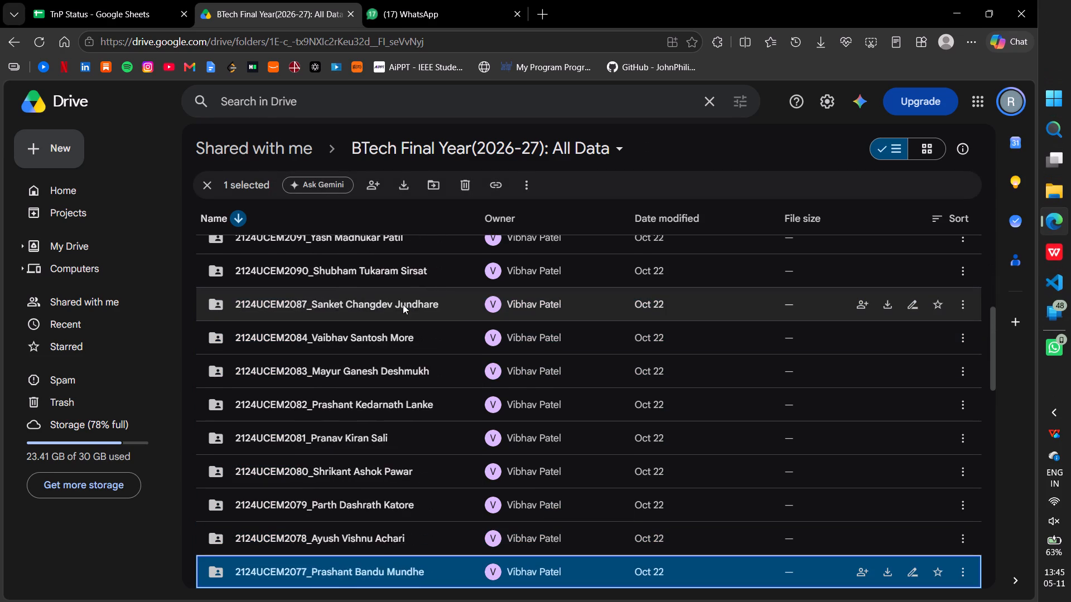
key("Down")
key("Down")
key("Down")
key("Down")
key("Down")
key("Down")
key("Down")
key("Down")
key("Down")
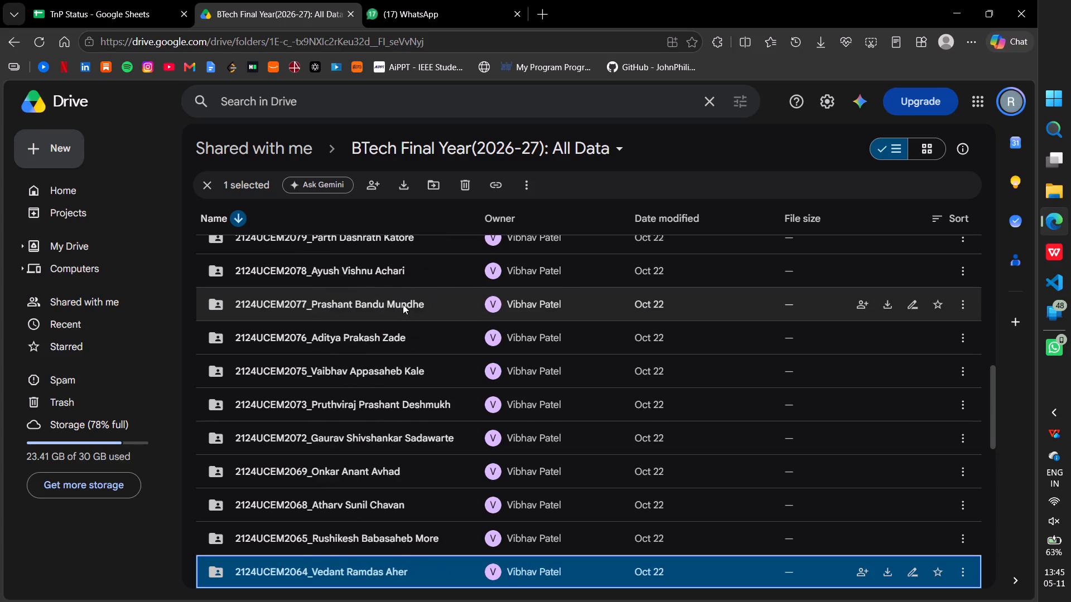
key("Down")
key("Down")
key("Down")
key("Down")
key("Down")
key("Down")
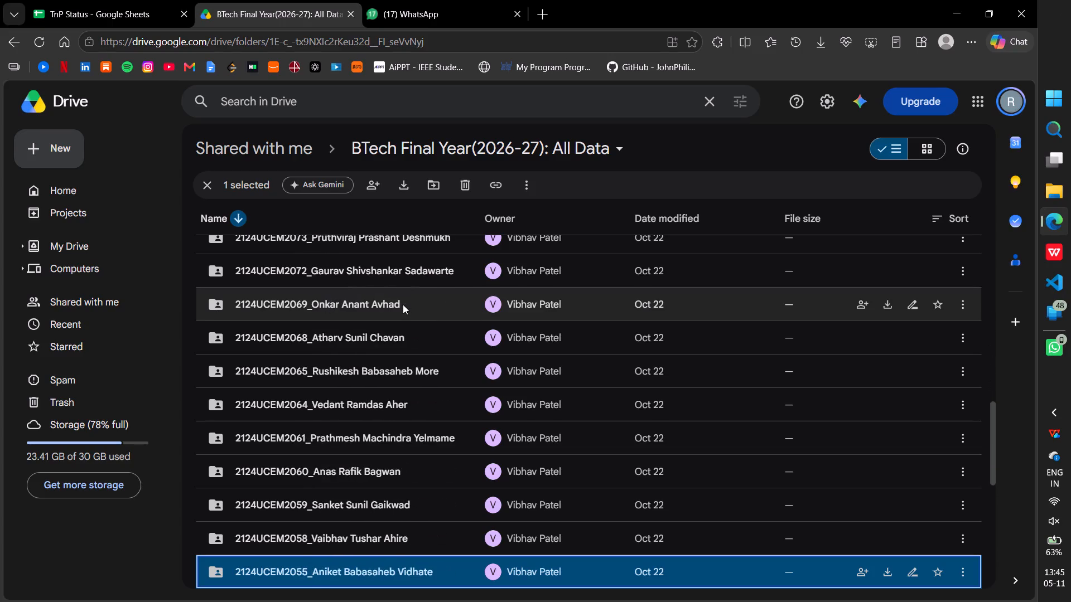
key("Up")
key("Up")
key("Return")
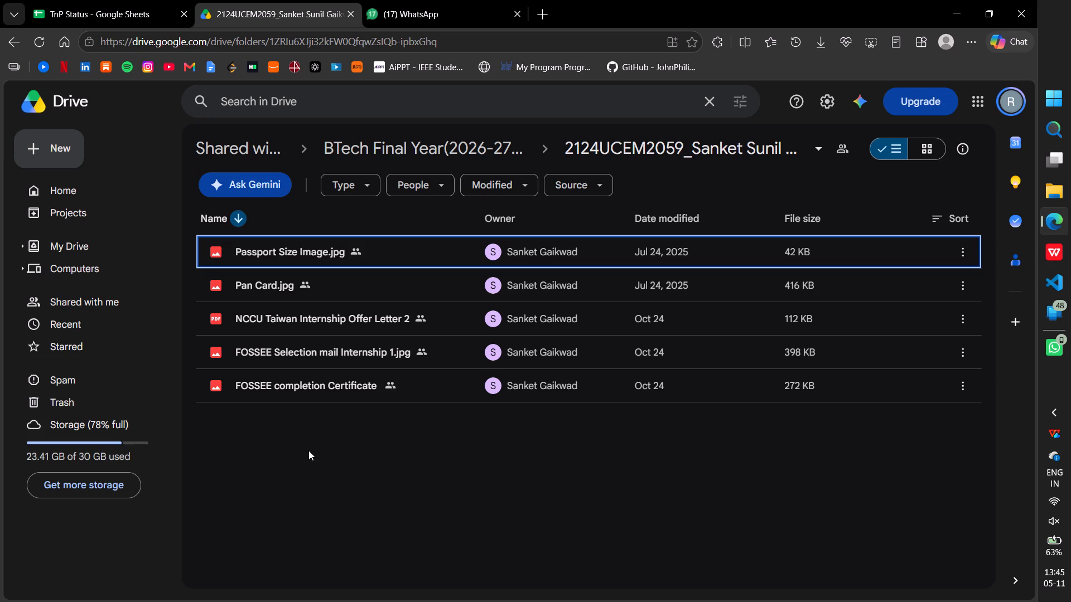
left_click(308, 450)
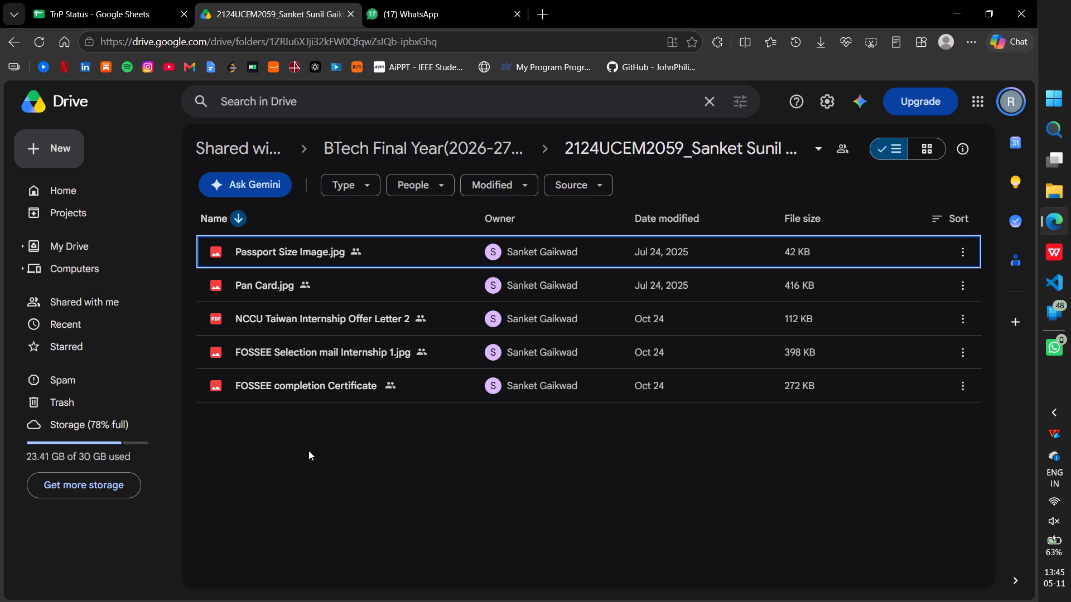
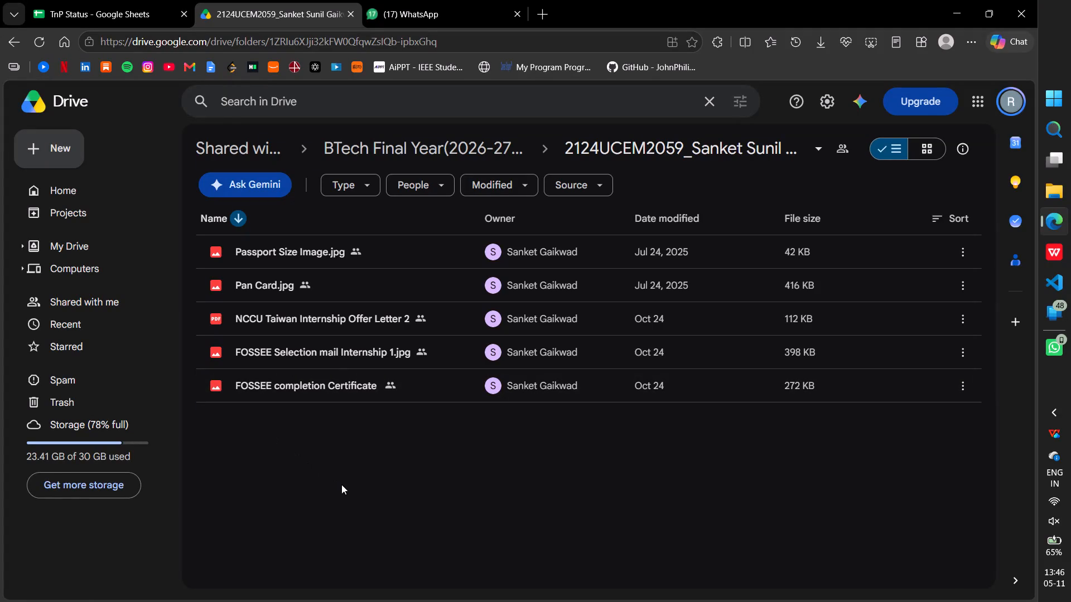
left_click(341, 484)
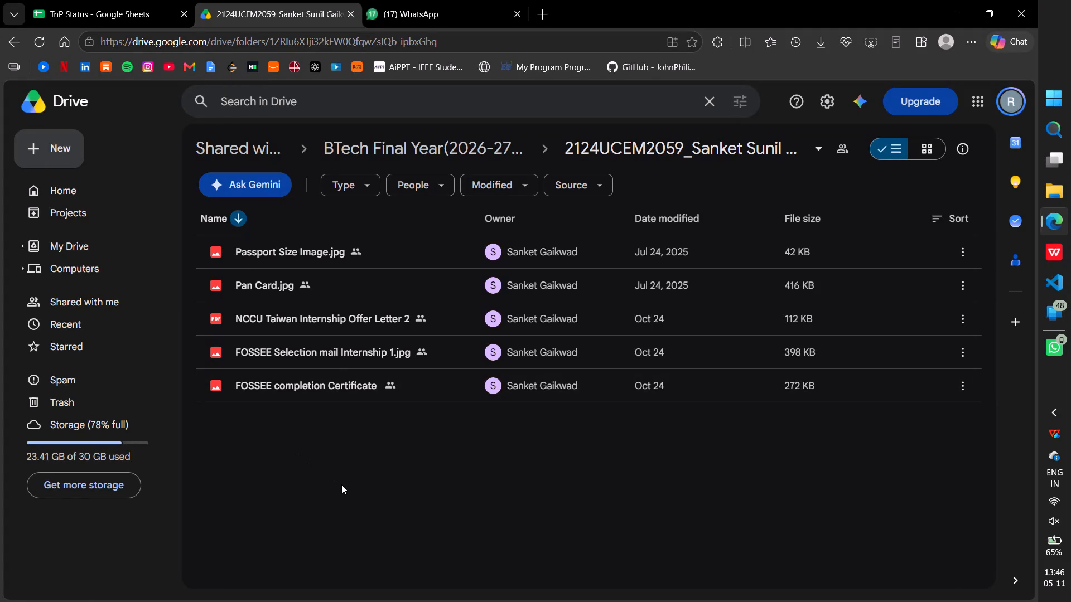
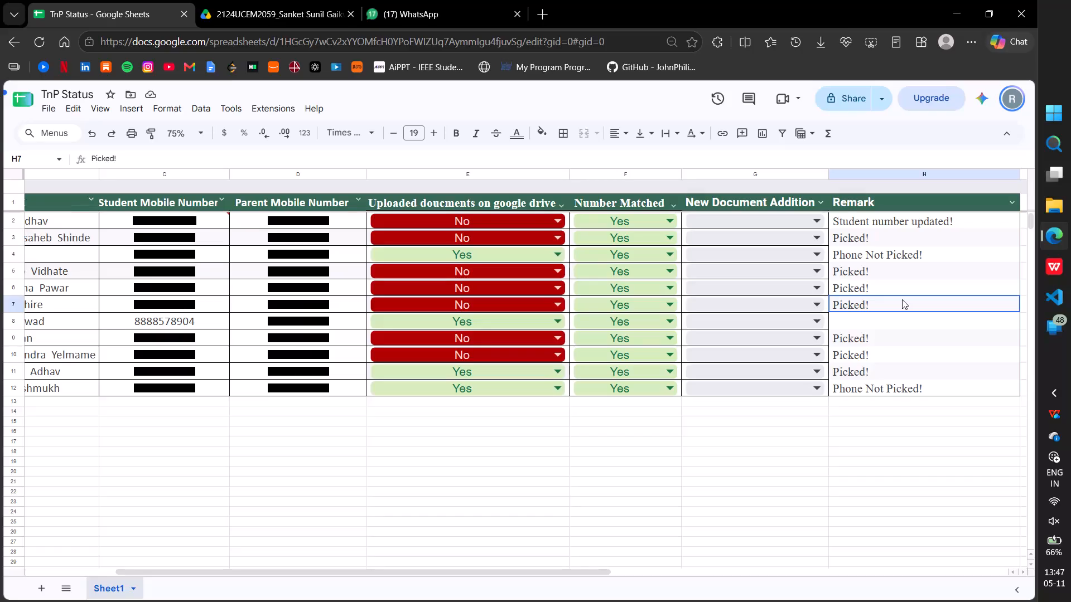
Copy the "Picked!" remark from row 7 into the empty Remark cell of row 8 and save the sheet.
key("ctrl+c")
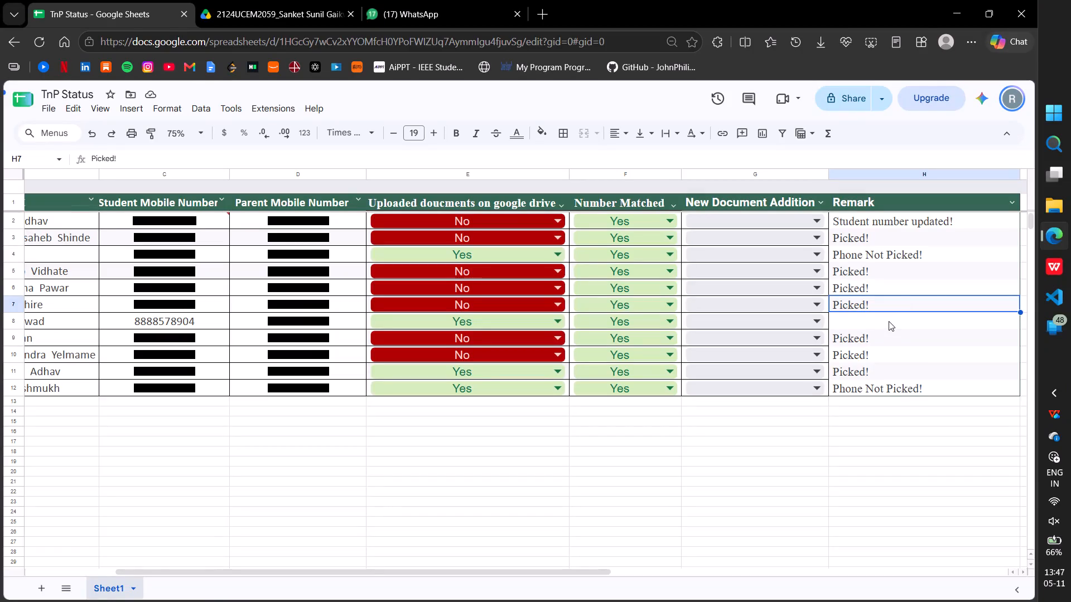
left_click(889, 321)
key("ctrl+v")
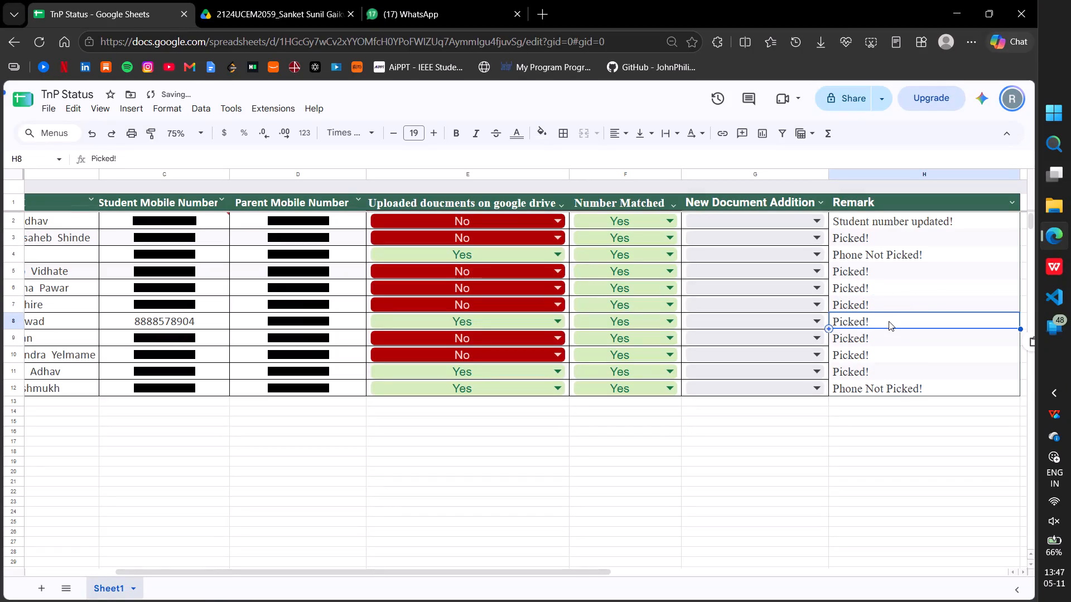
key("ctrl+s")
key("ctrl+s")
key("ctrl+s")
key("ctrl+s")
scroll(889, 321, "right", 4)
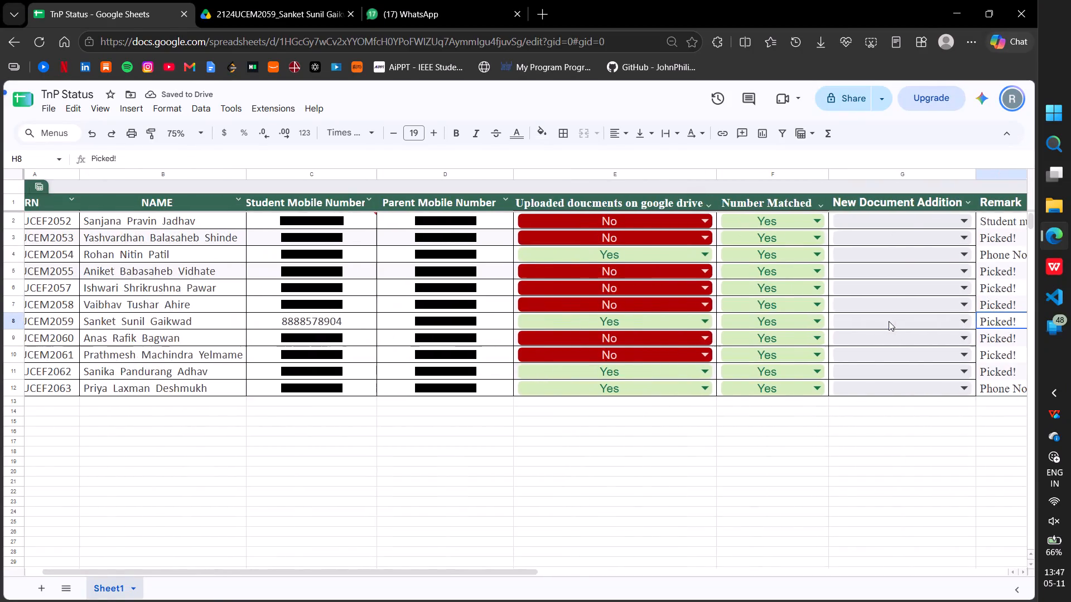